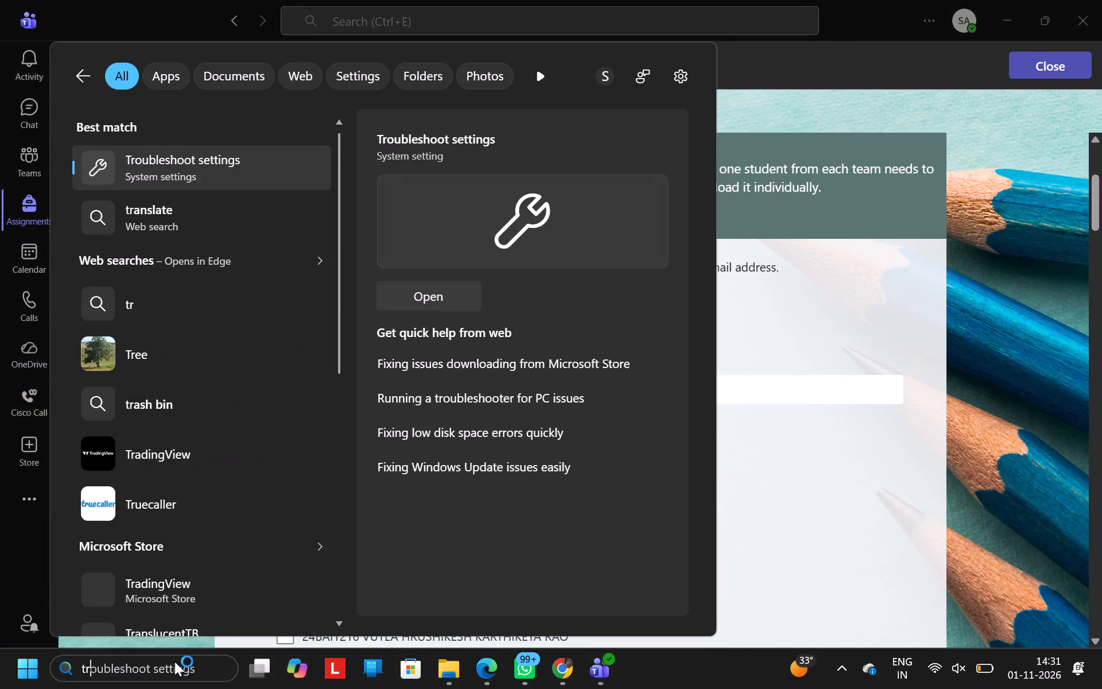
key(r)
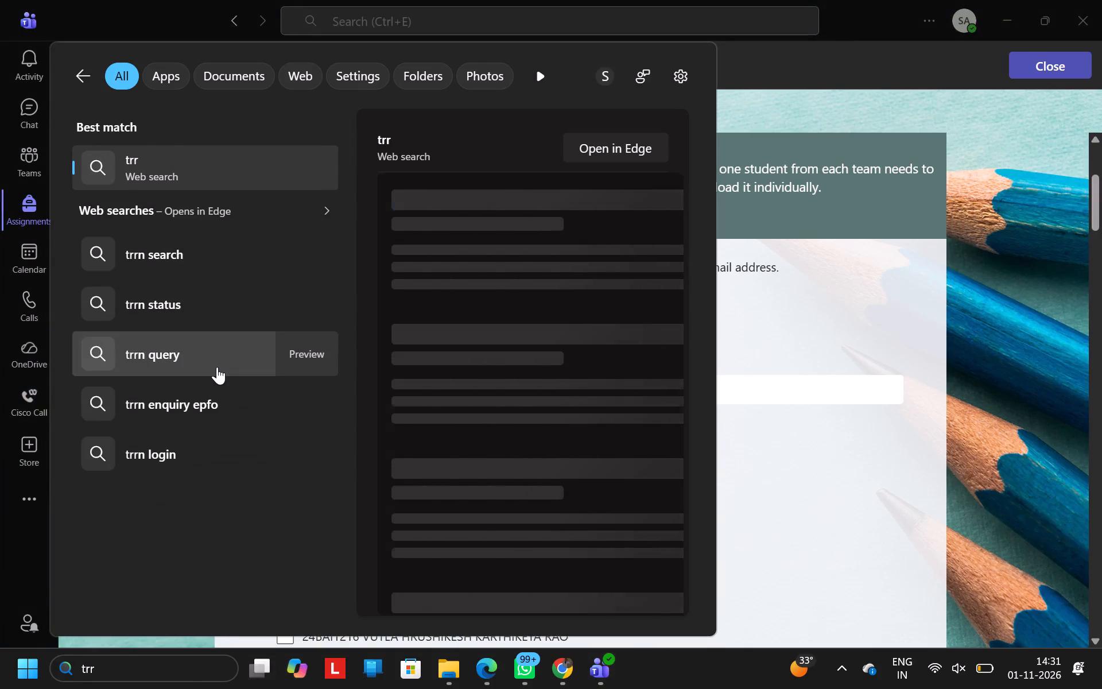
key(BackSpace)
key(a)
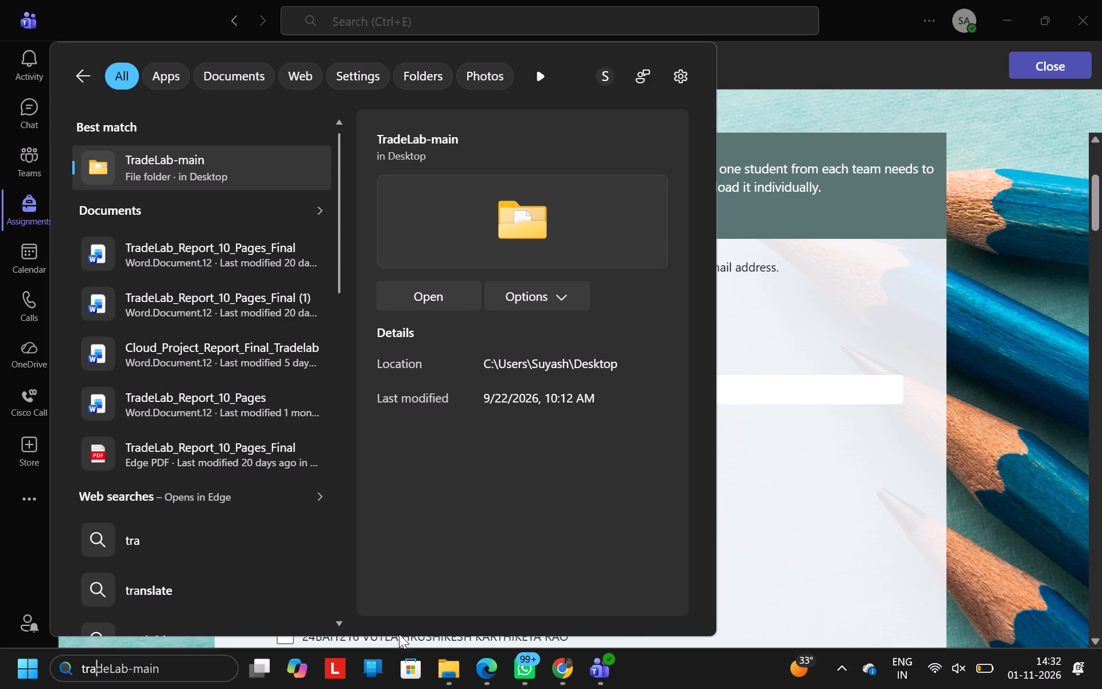
Switch to File Explorer and open the Cloud_Project_Report_Final_Tradelab PDF from the Desktop's cad project folder.
click(453, 667)
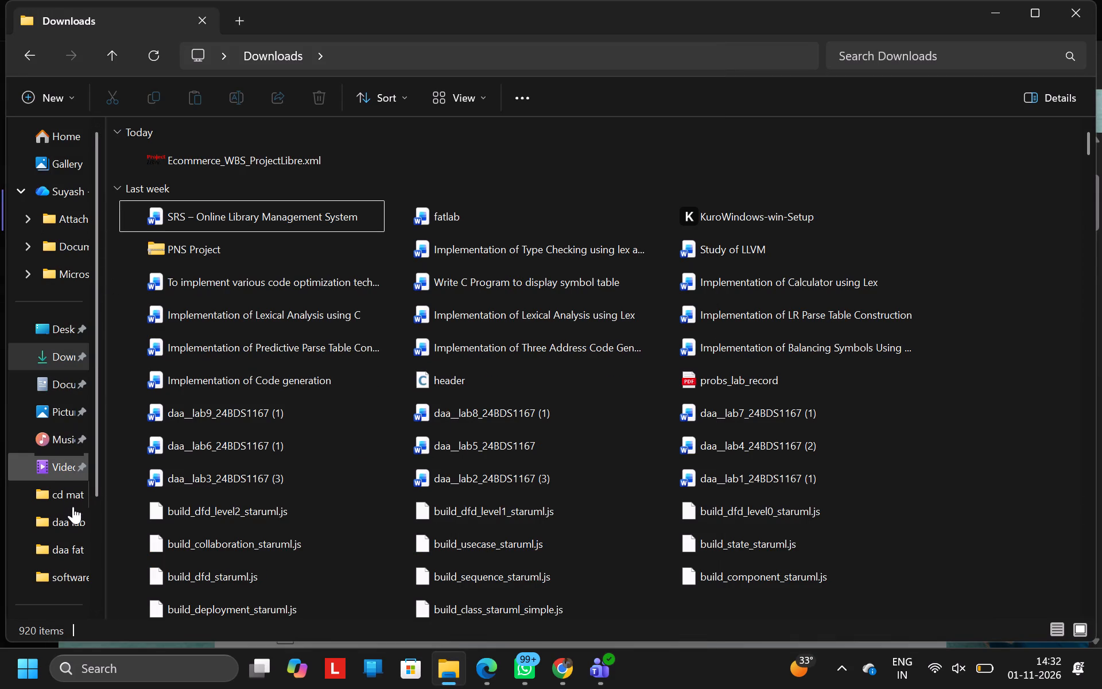
click(69, 330)
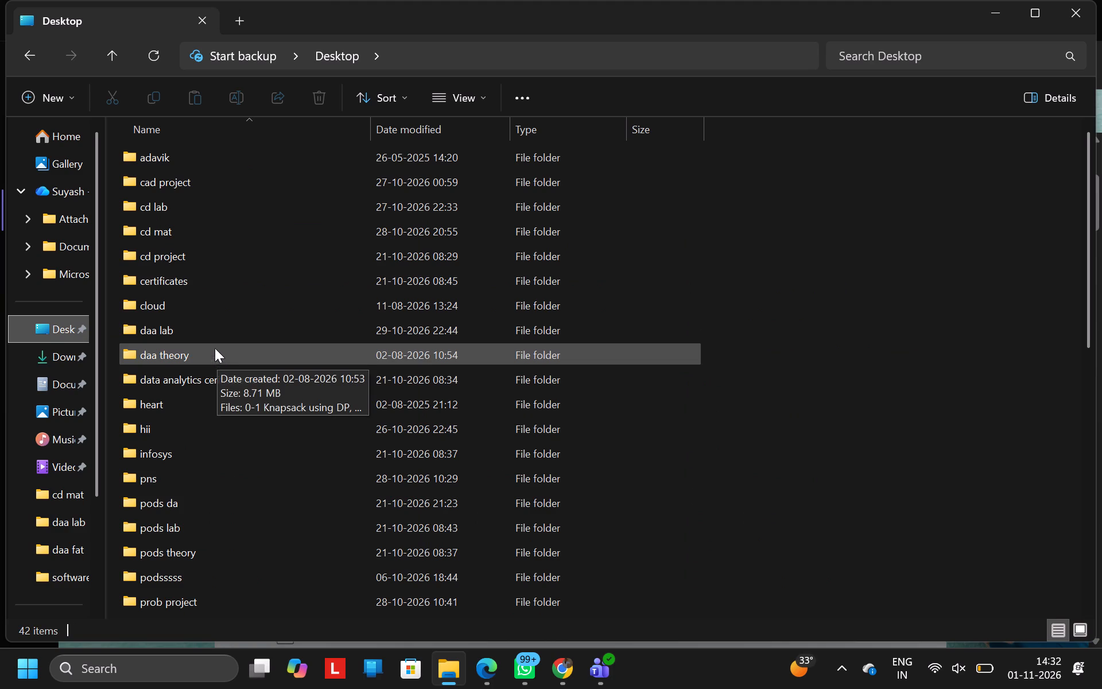
click(198, 187)
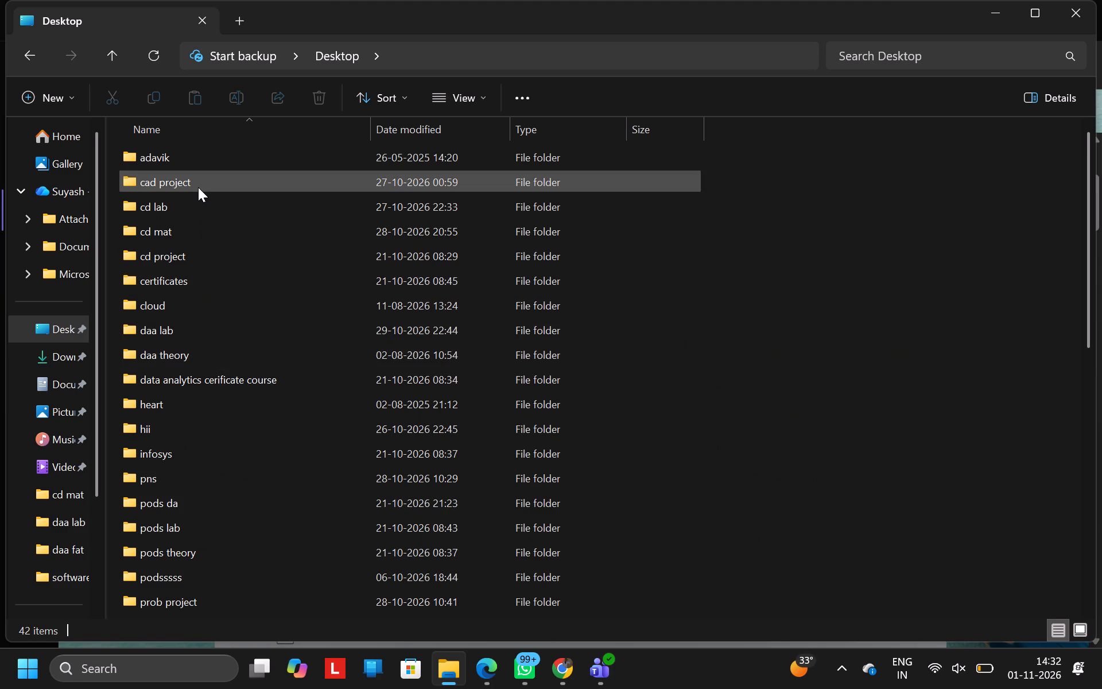
double_click(198, 187)
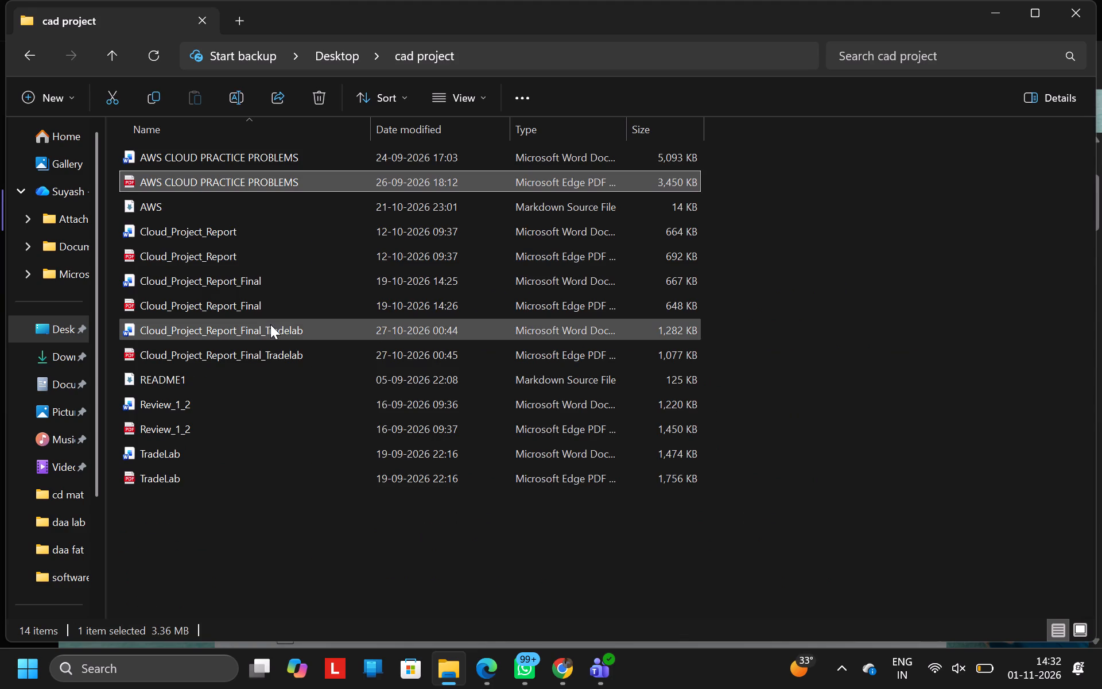
double_click(248, 354)
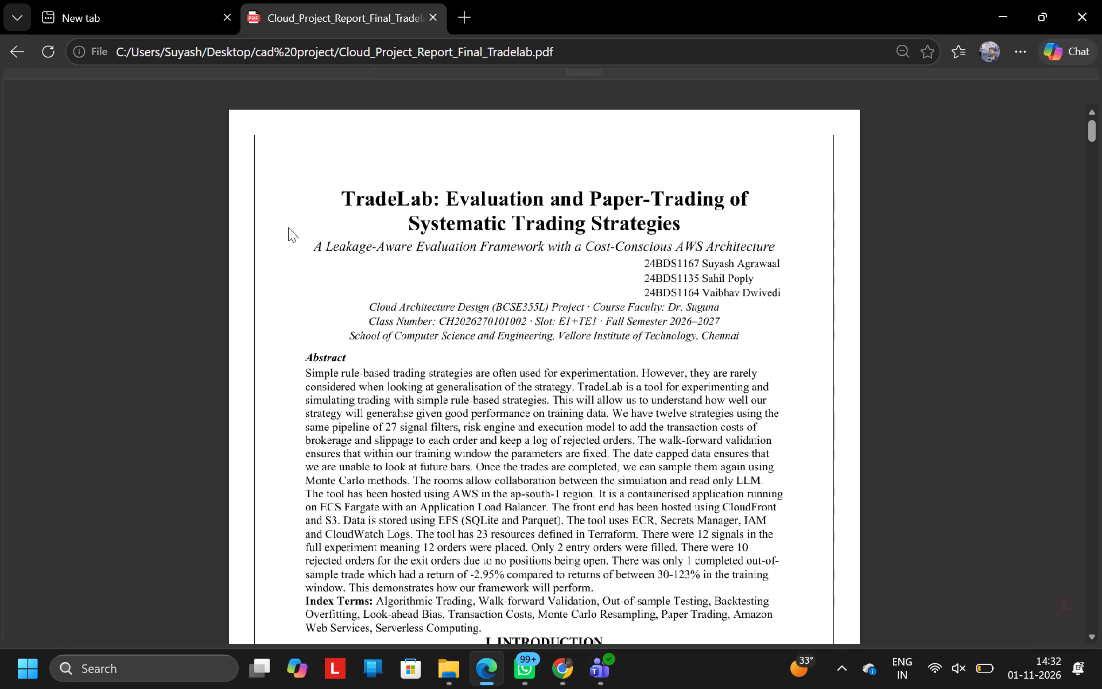
Copy the report's full two-line title, "TradeLab: Evaluation and Paper-Trading of Systematic Trading Strategies", from the first page.
drag(335, 188, 533, 211)
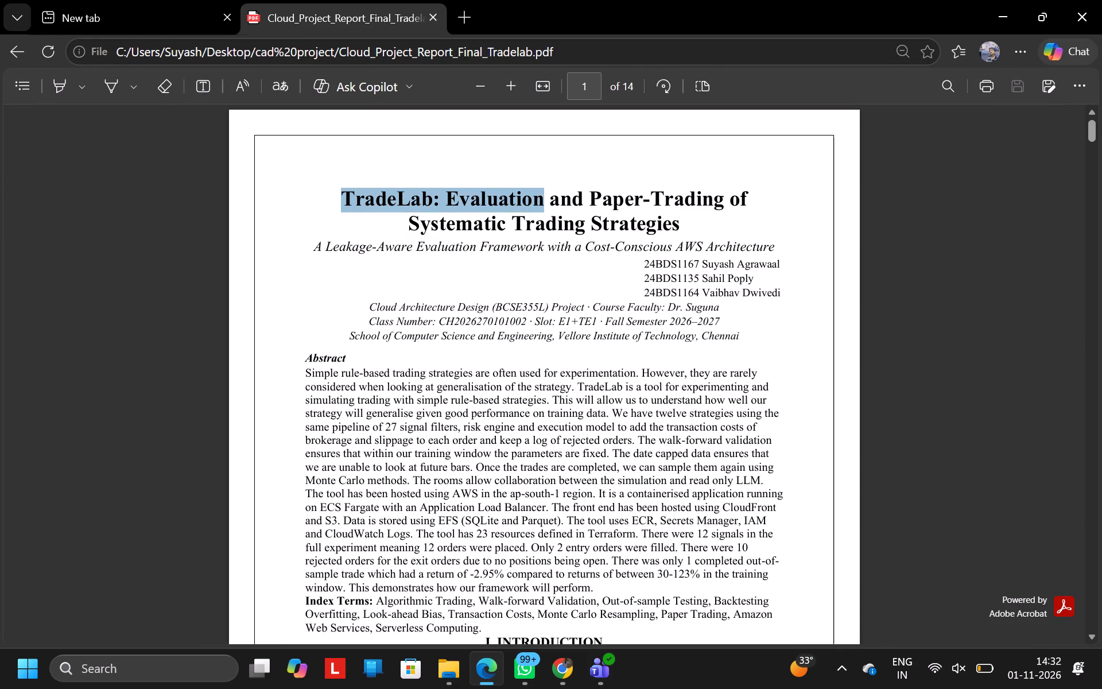
drag(533, 211, 678, 224)
key(ctrl+c)
key(ctrl+c)
key(ctrl+c)
key(ctrl+c)
key(ctrl+c)
key(ctrl+c)
key(ctrl+c)
key(ctrl+c)
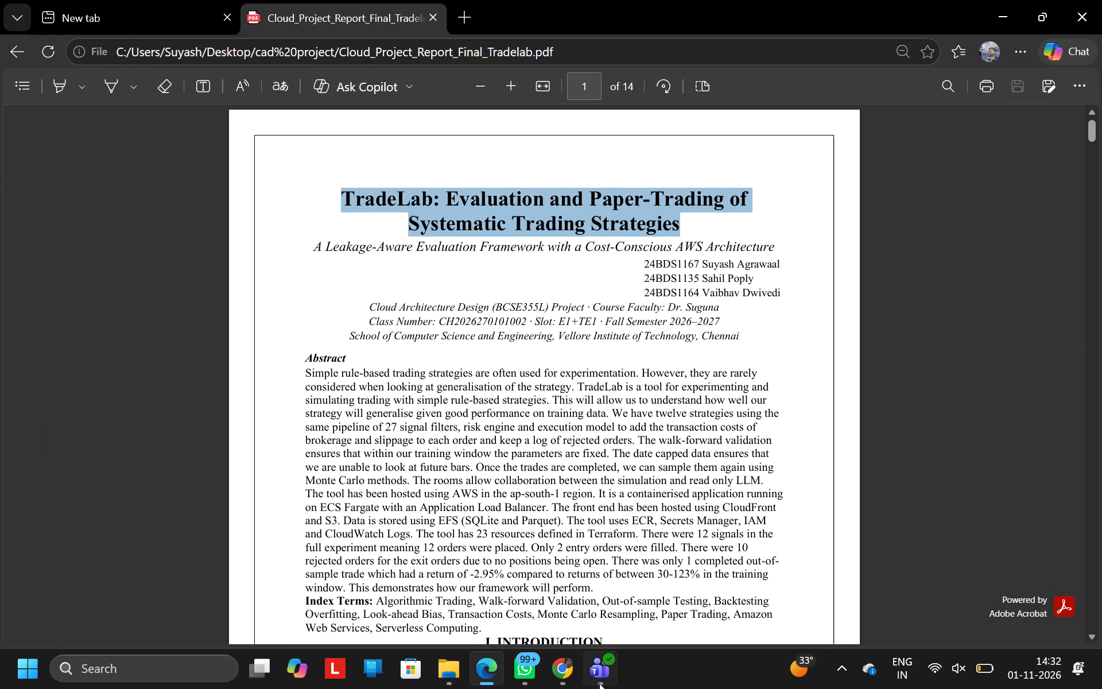
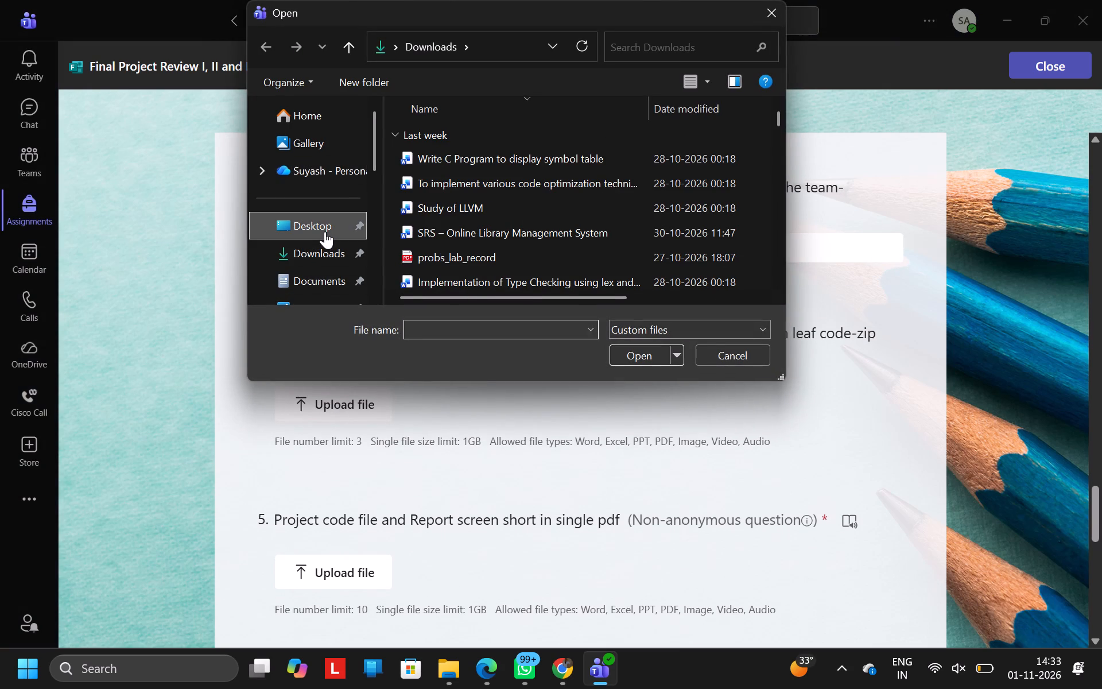
Choose the Word version of Cloud_Project_Report_Final_Tradelab from the Desktop's cad project folder as the file to upload.
scroll(327, 231, down, 2)
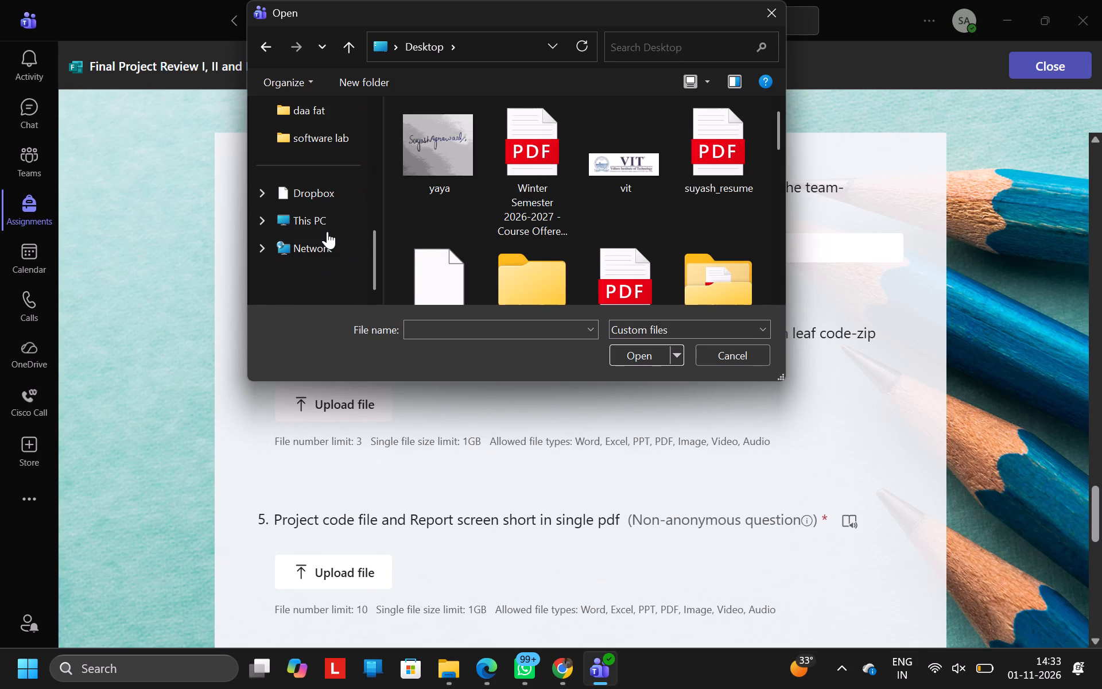
scroll(324, 184, up, 1)
scroll(324, 184, down, 2)
scroll(324, 184, up, 3)
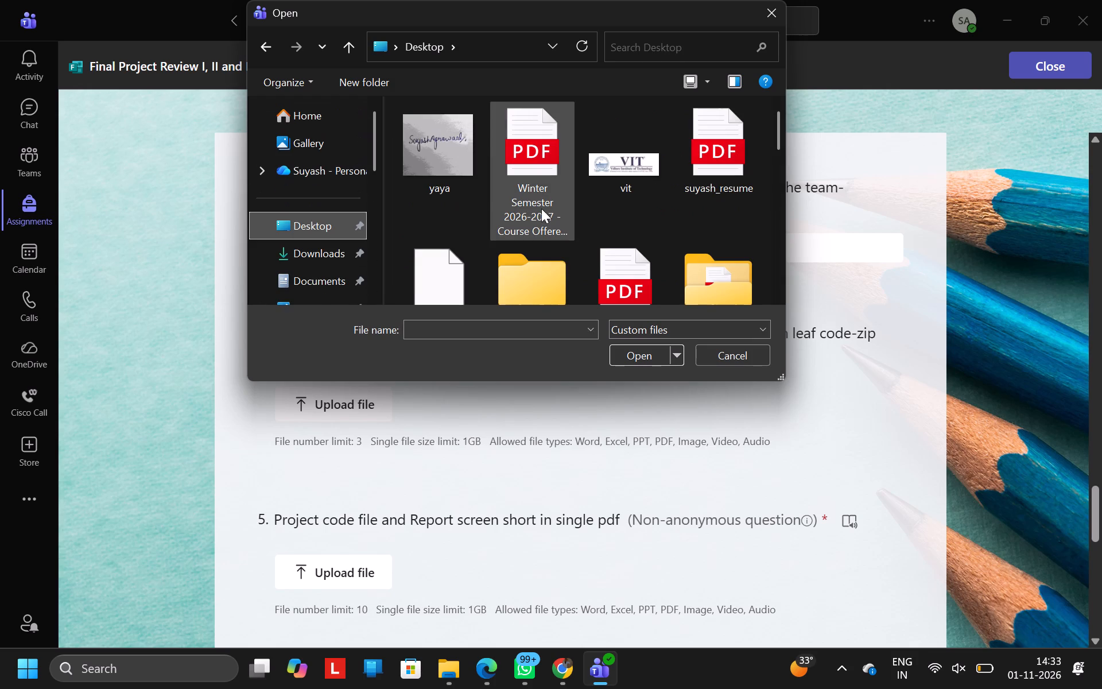
scroll(541, 208, down, 5)
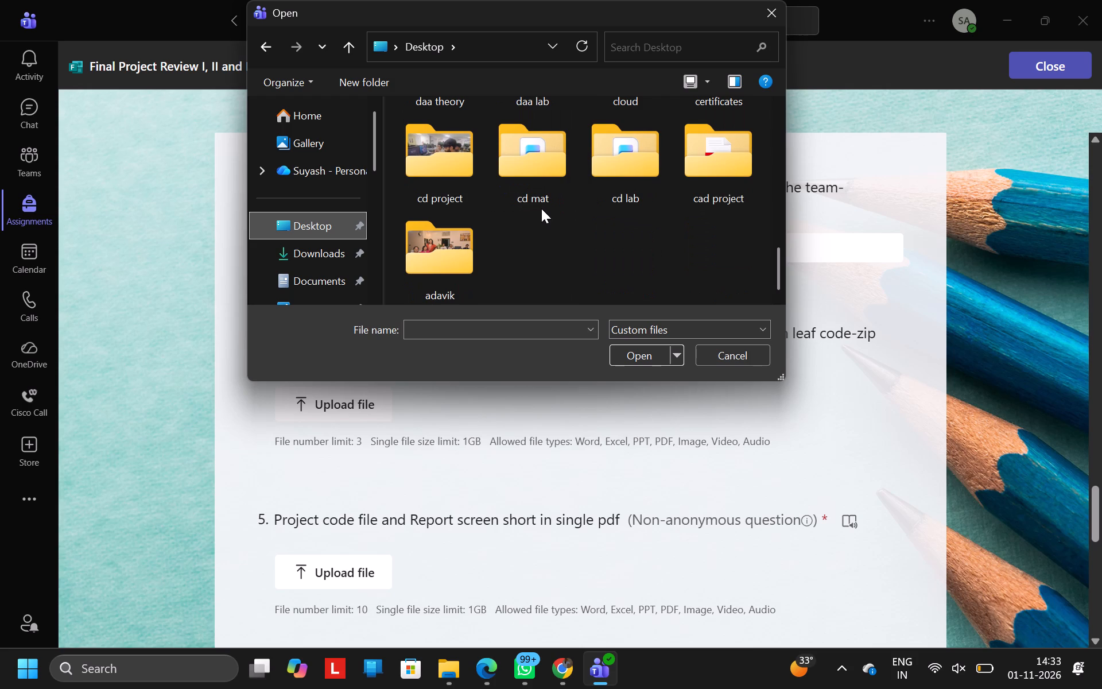
click(710, 150)
double_click(710, 150)
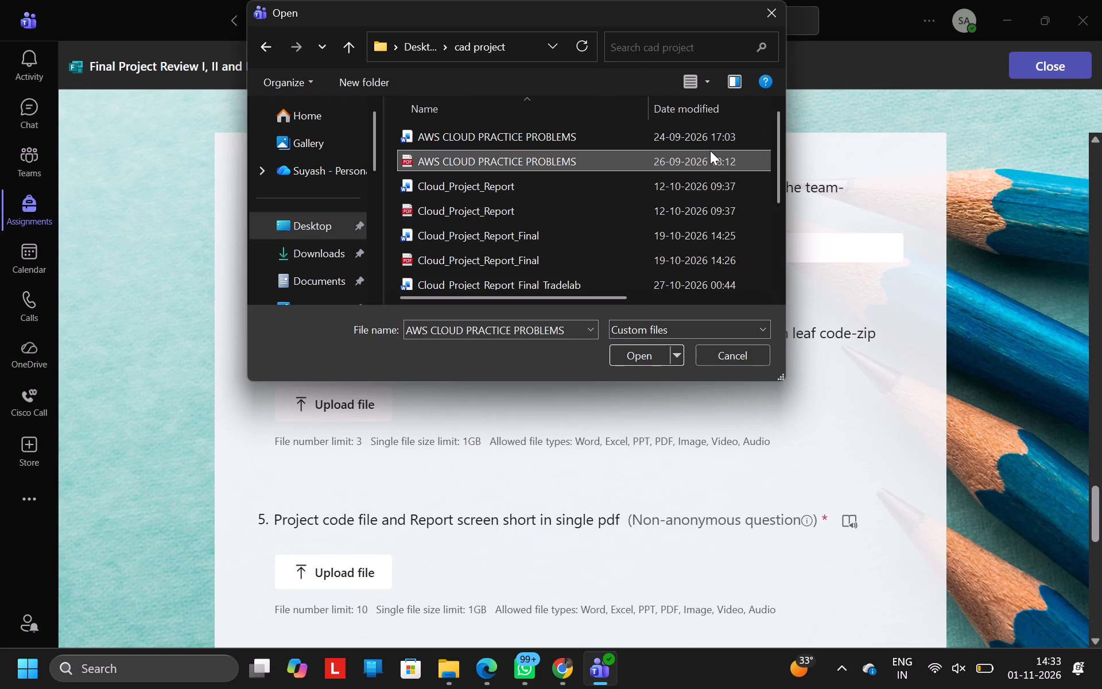
scroll(608, 209, down, 1)
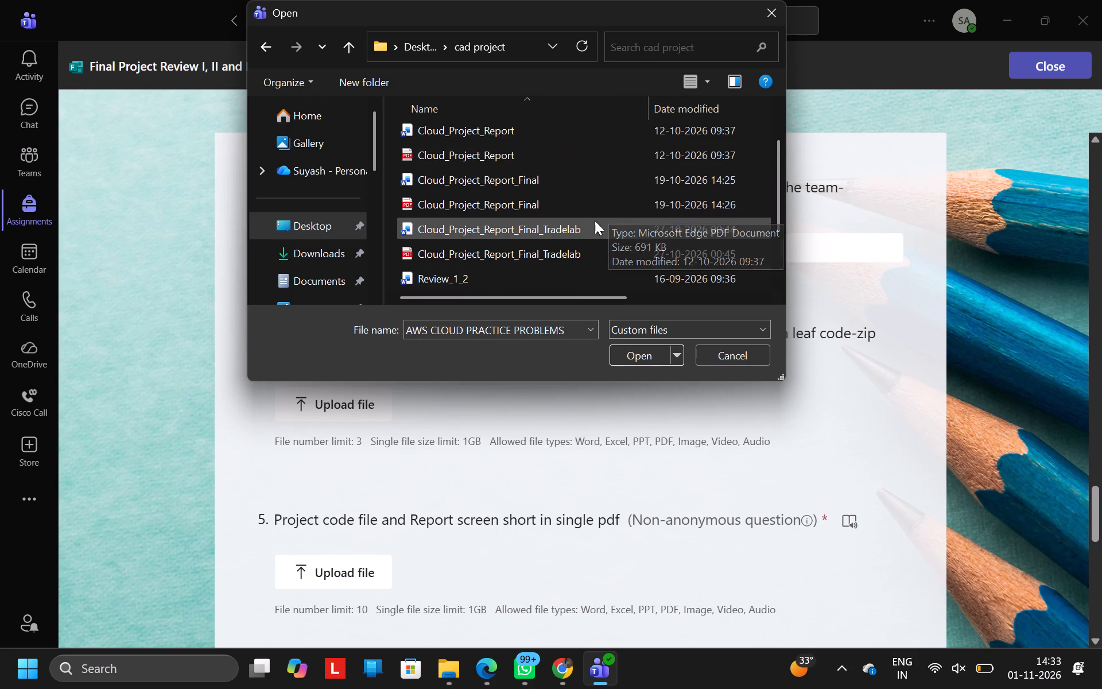
click(586, 222)
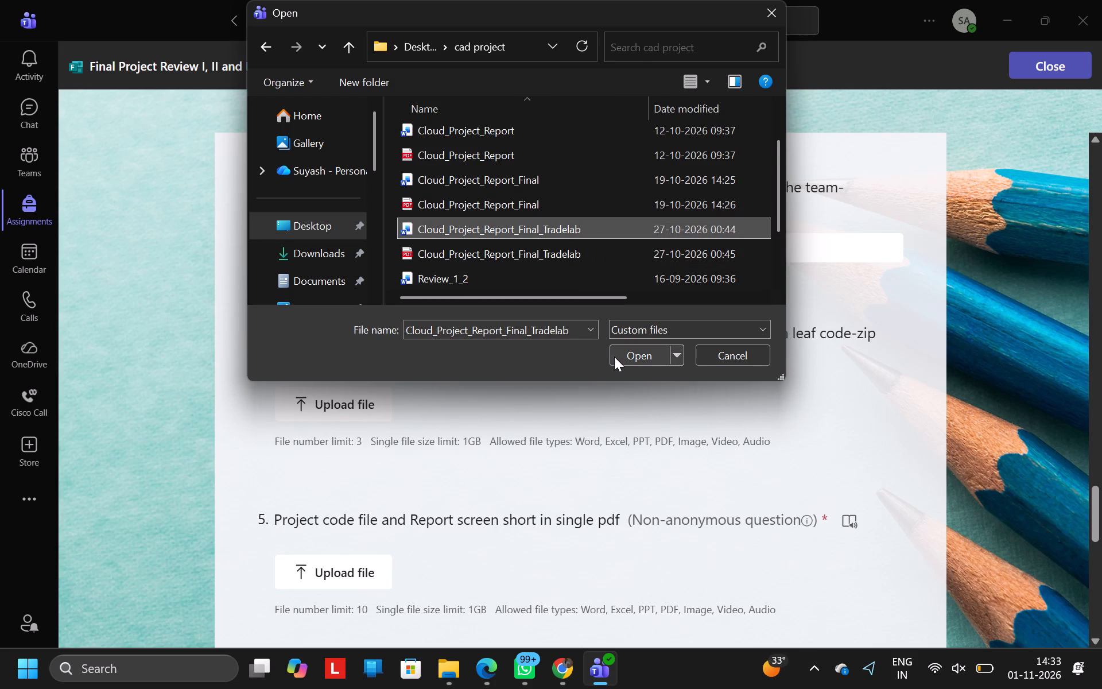
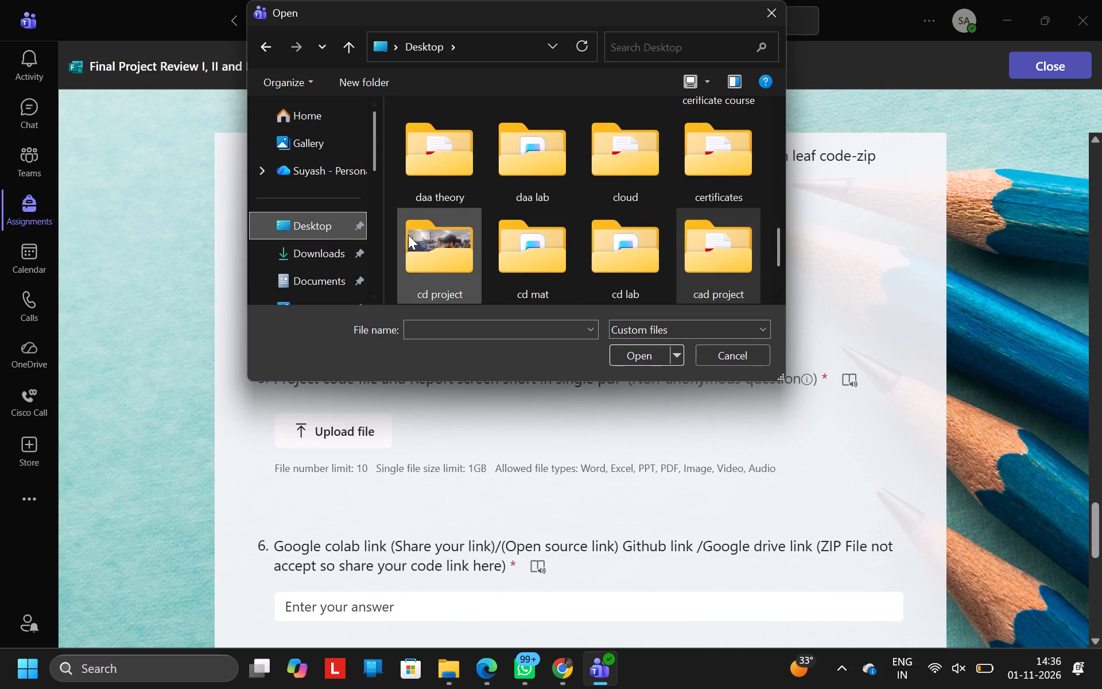
Return to the cad project folder and find the PDF version of Cloud_Project_Report_Final_Tradelab for the question 5 upload.
scroll(408, 235, down, 1)
scroll(408, 235, up, 1)
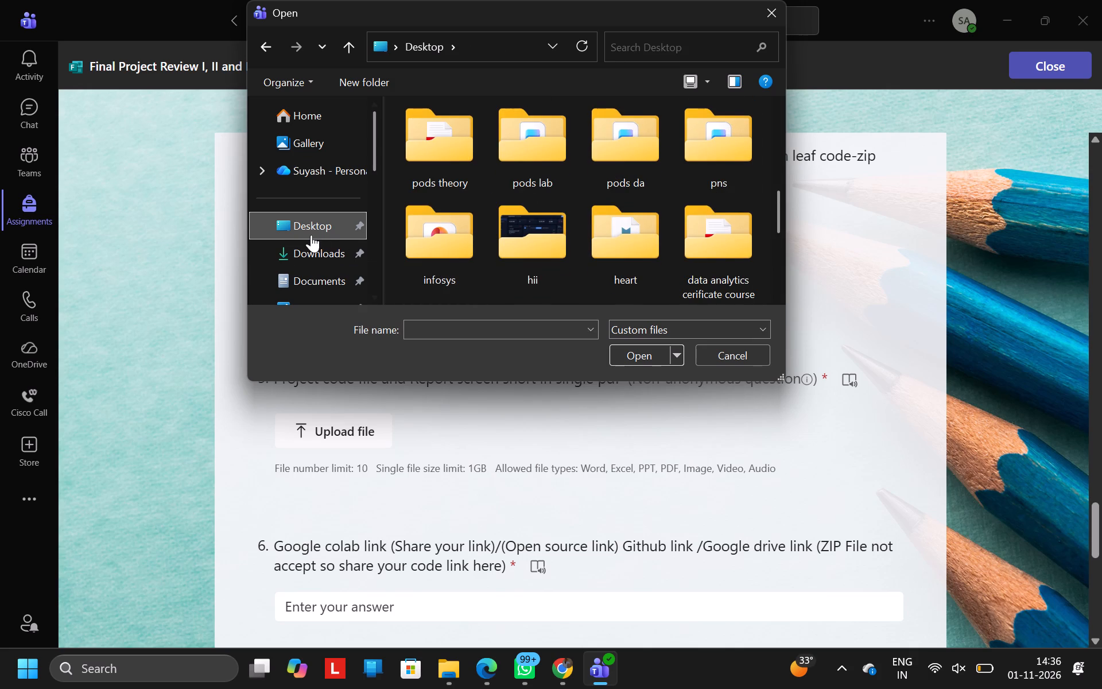
click(267, 52)
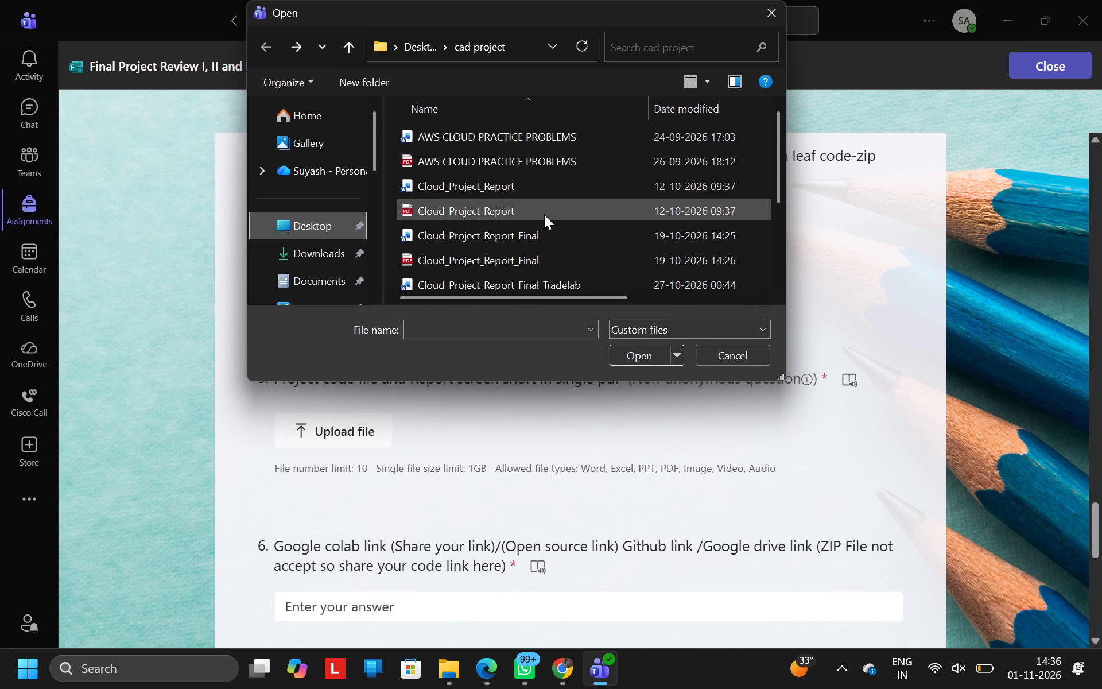
scroll(526, 261, down, 1)
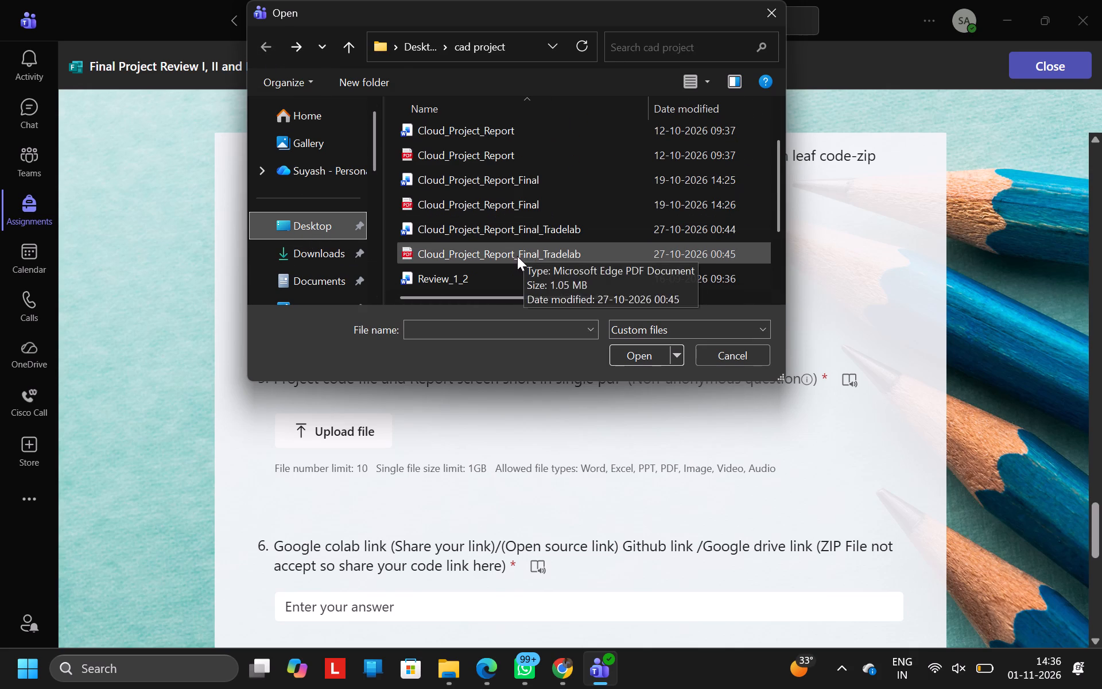
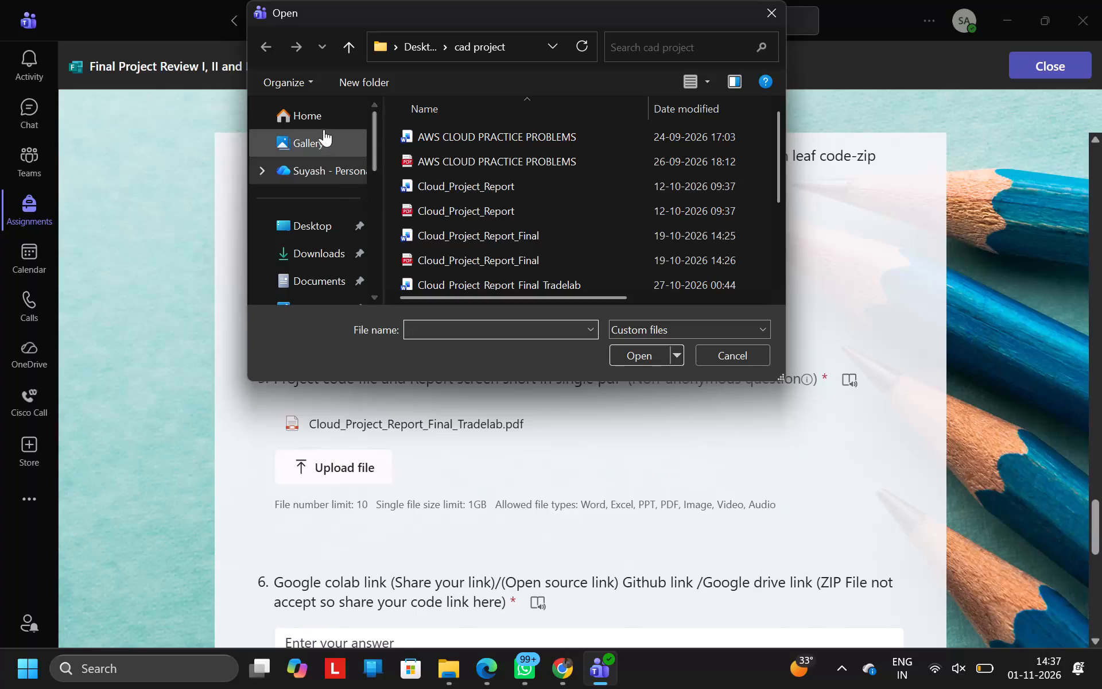
Select the Tradelab_Recording video from the Desktop folder as the next file to upload.
click(321, 225)
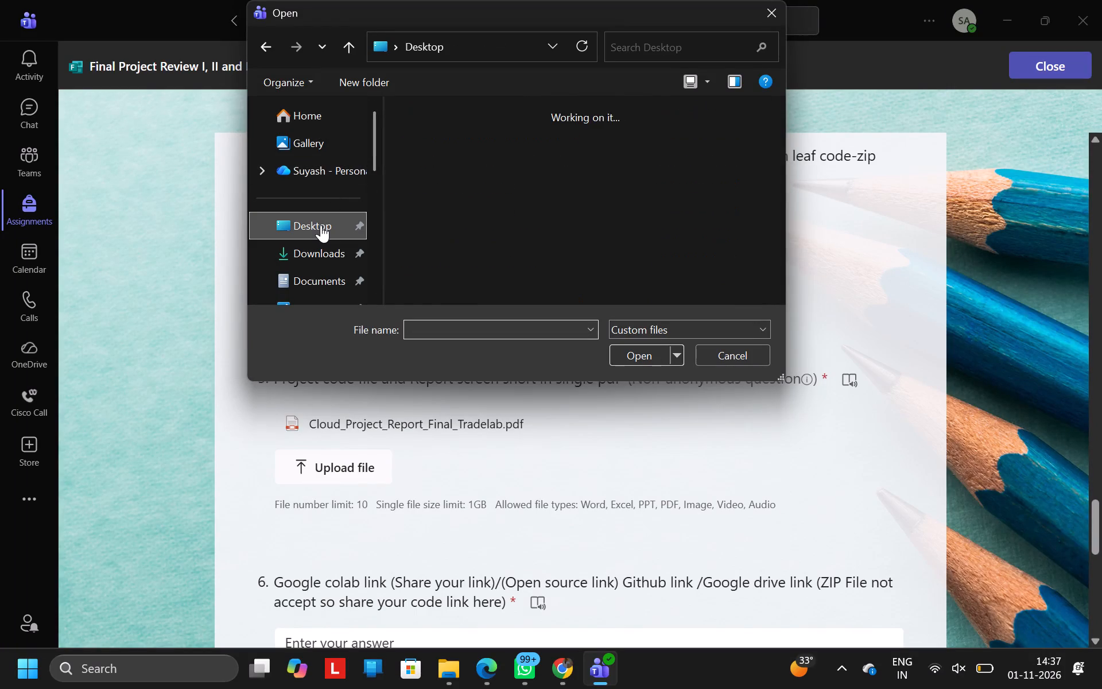
drag(321, 225, 501, 247)
scroll(501, 247, up, 8)
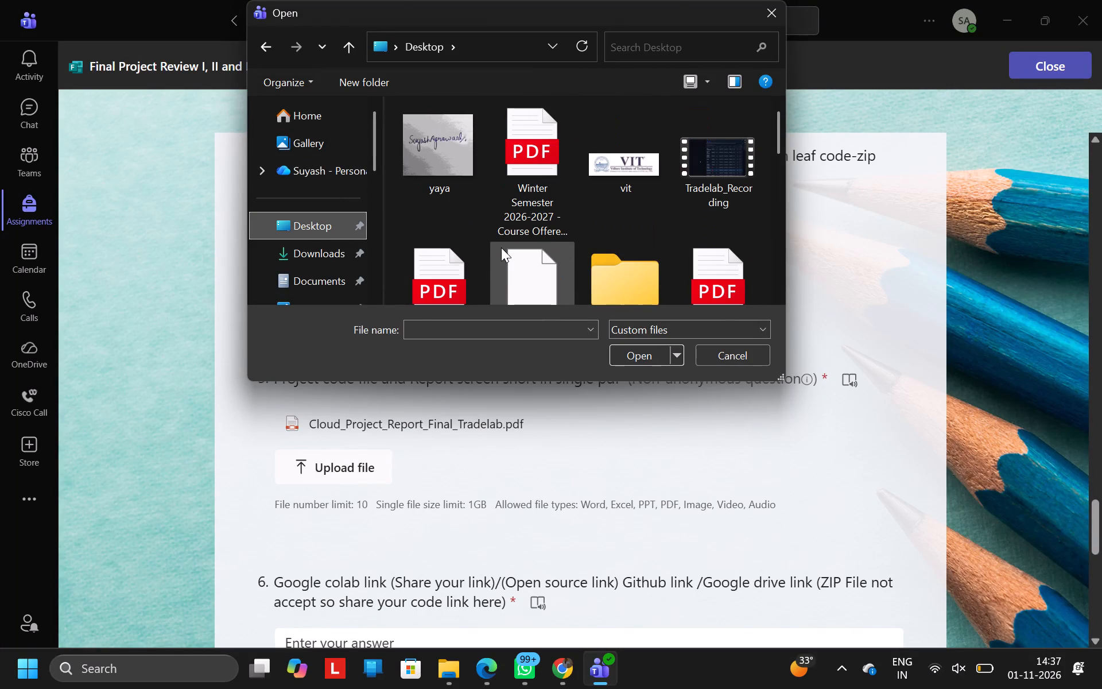
click(719, 158)
click(1095, 146)
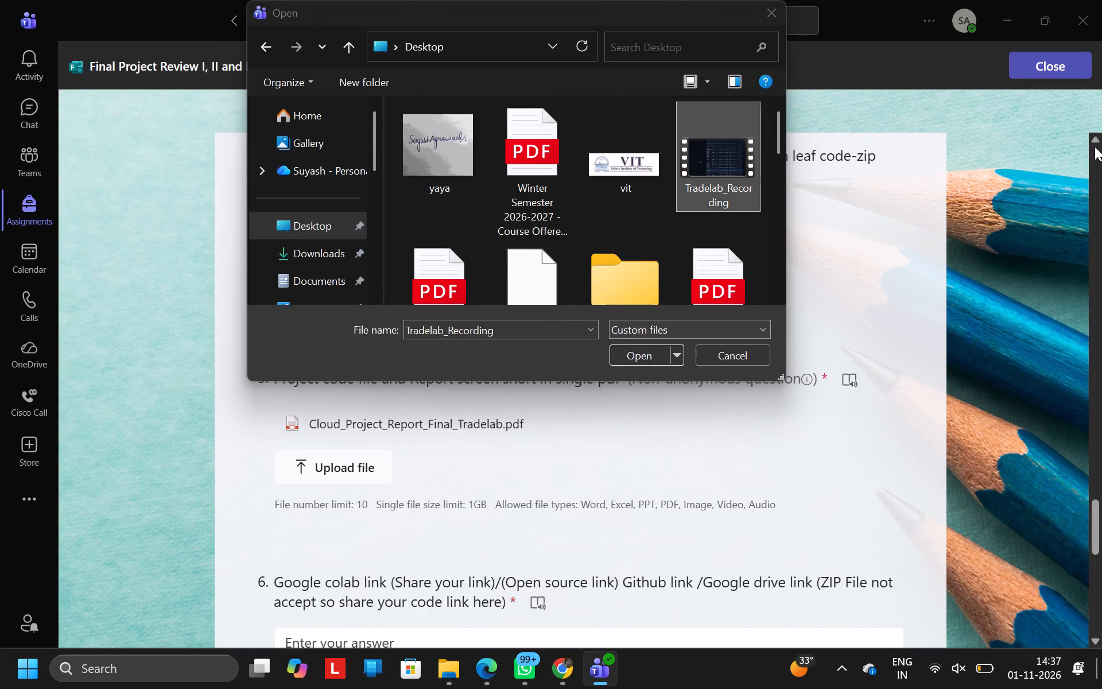
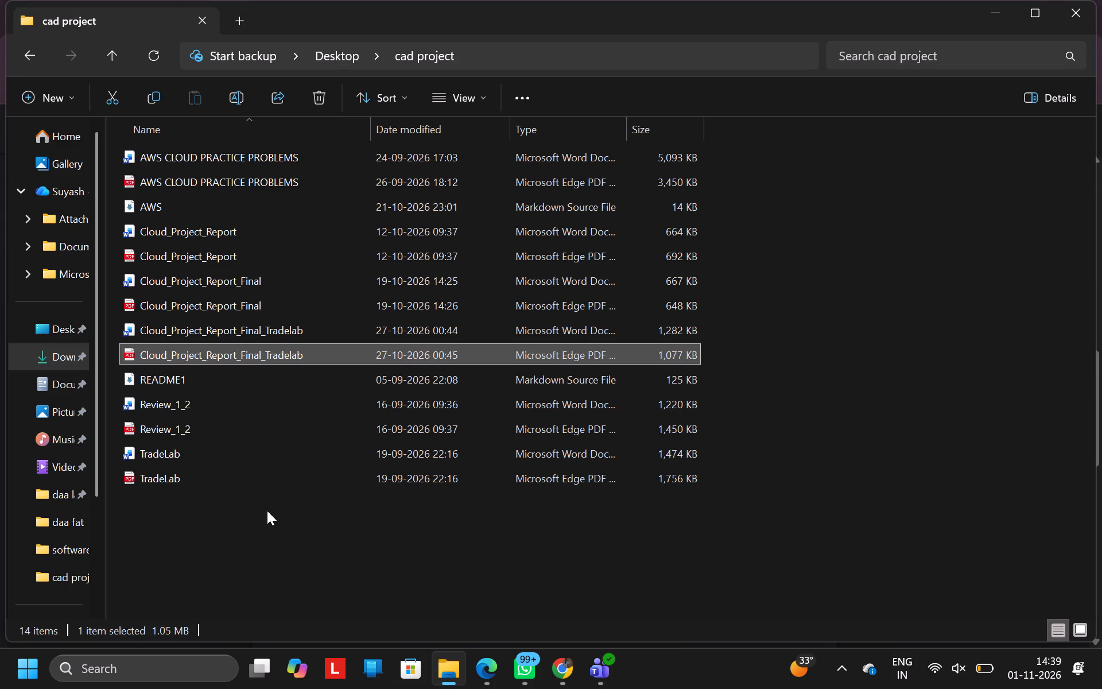
Open the Desktop folder and look through its contents for the Tradelab_Recording video file.
click(66, 328)
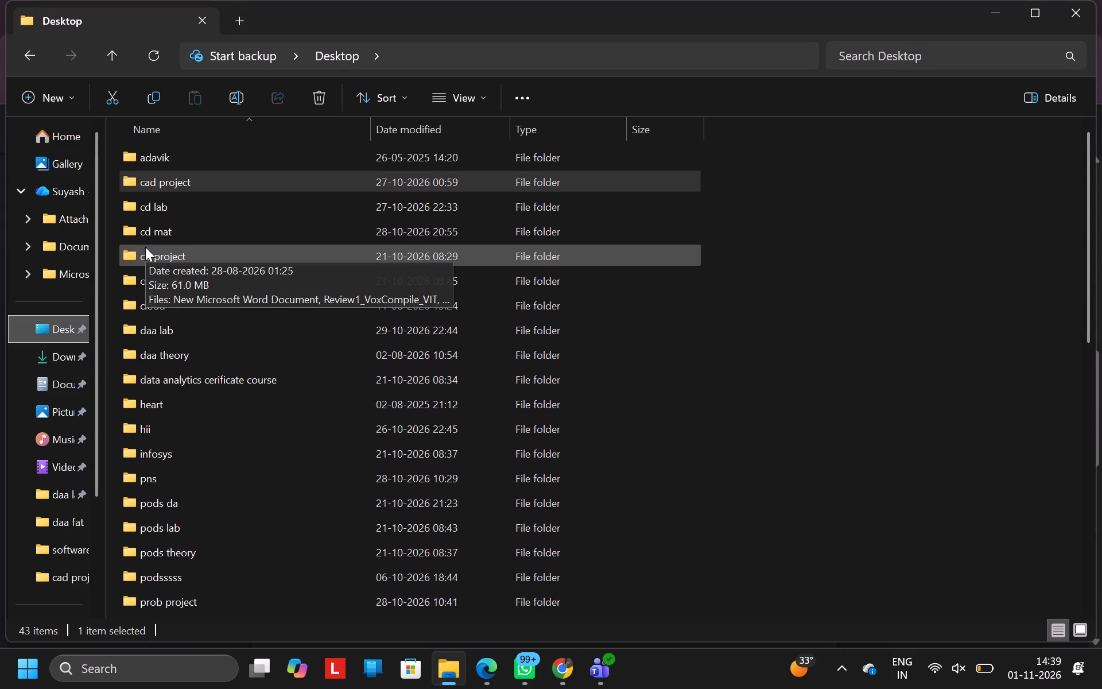
scroll(145, 247, down, 2)
scroll(124, 370, down, 1)
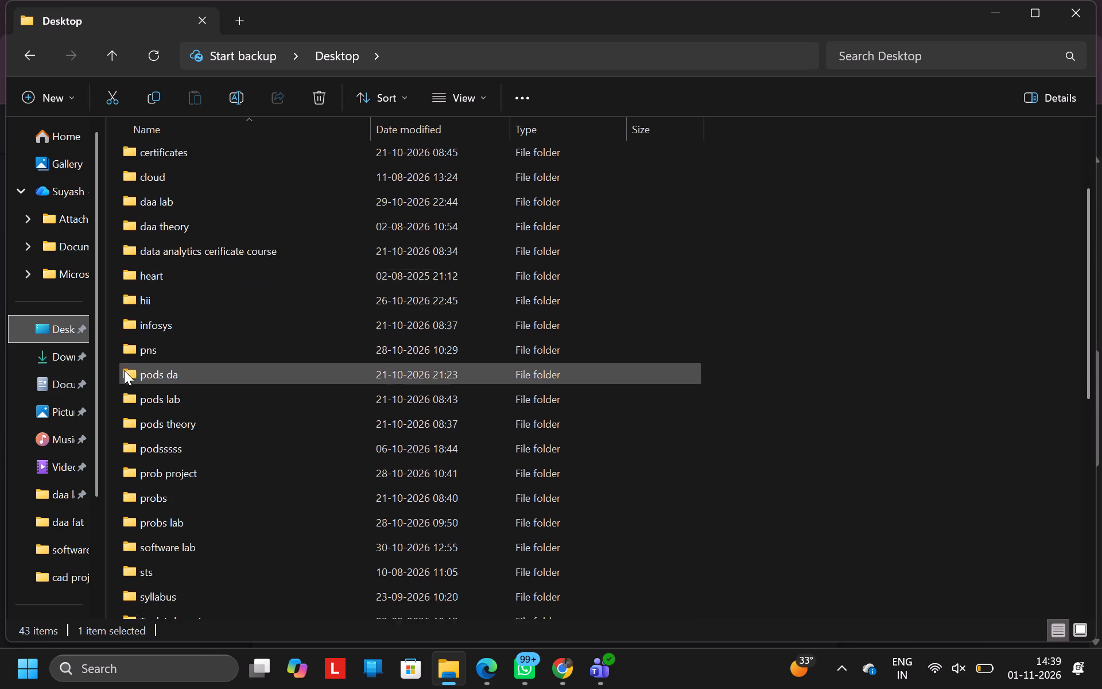
scroll(124, 370, down, 8)
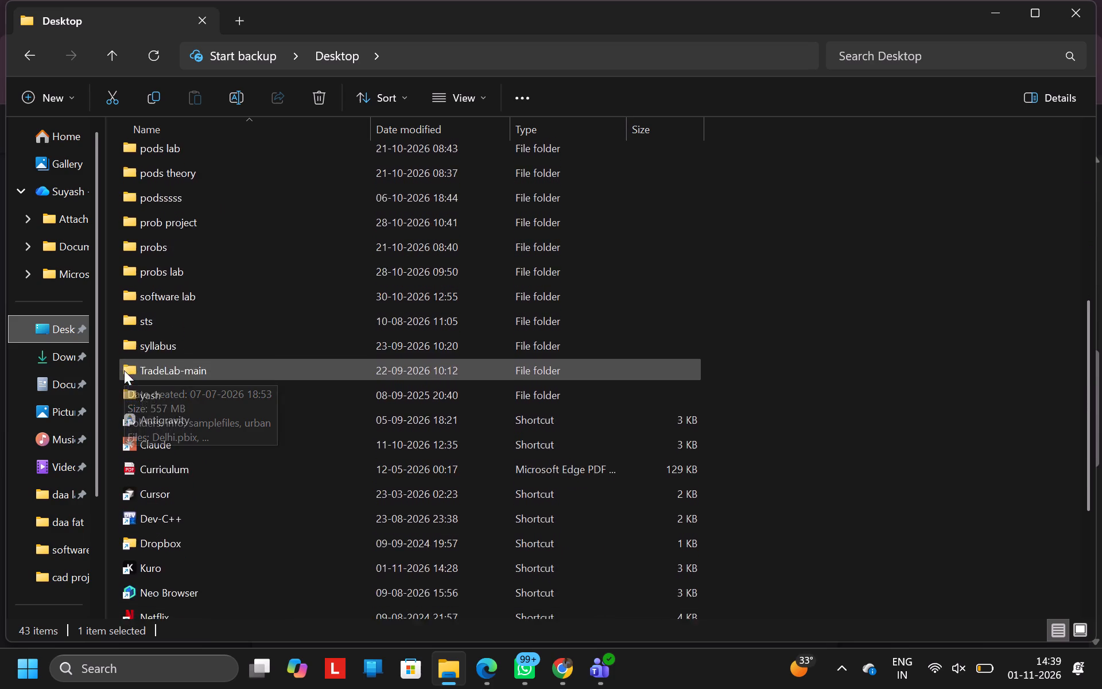
scroll(124, 370, down, 4)
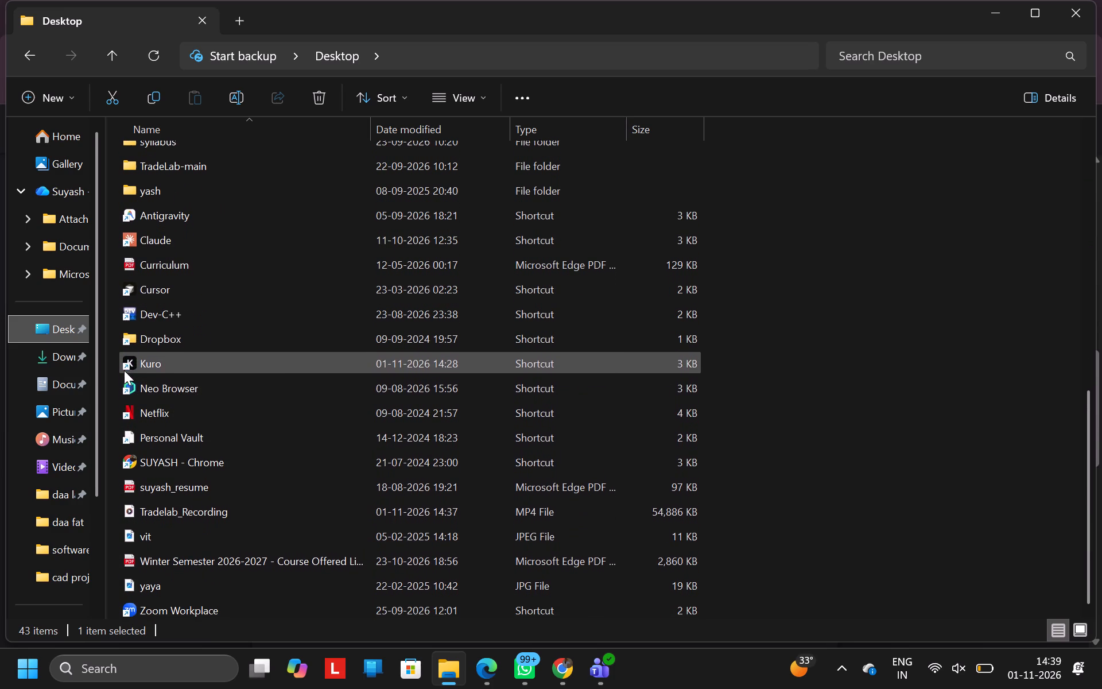
Show the Windows desktop to locate the Tradelab_Recording video file there.
scroll(124, 370, down, 1)
click(1101, 685)
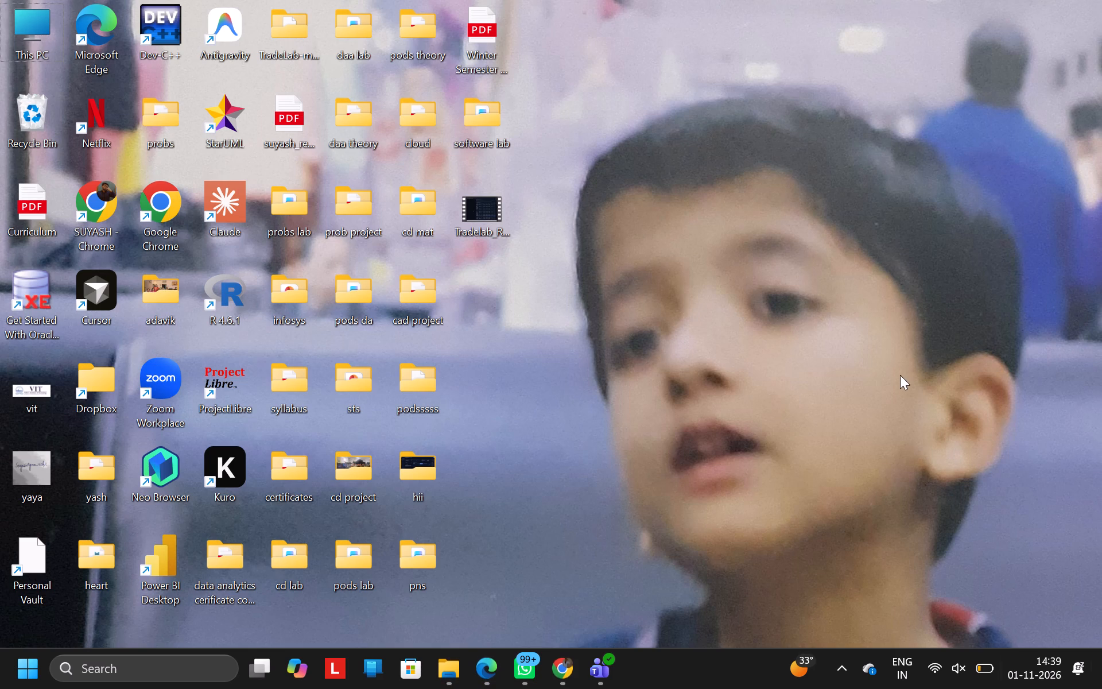
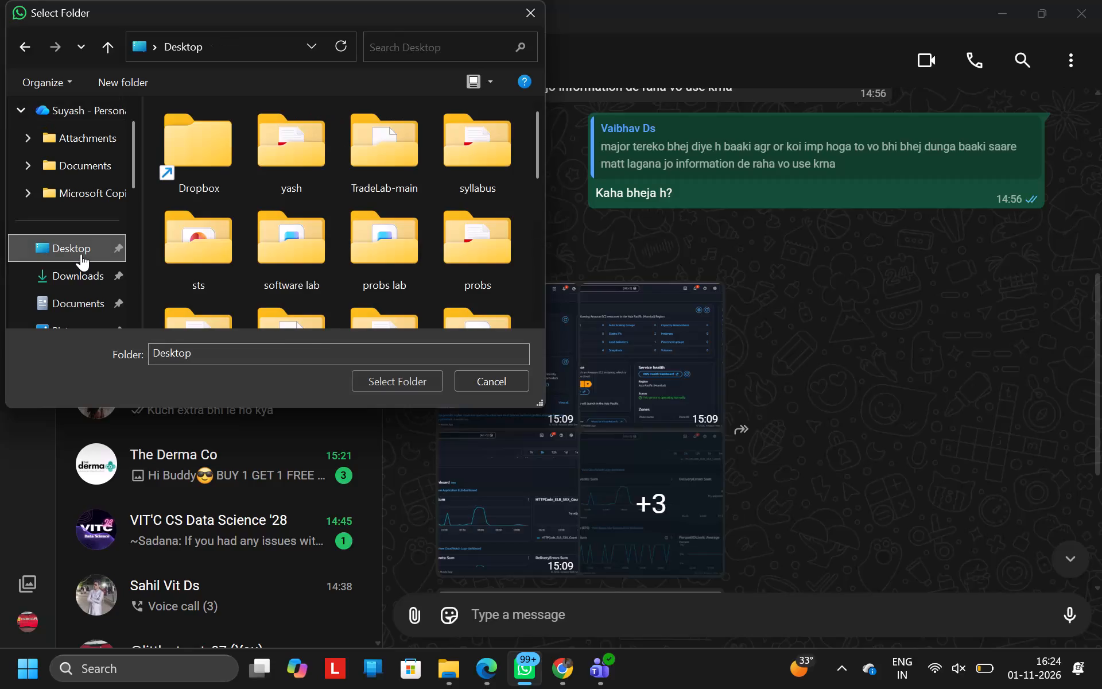
Create a new folder named mm inside the Desktop's hii folder.
scroll(284, 181, down, 1)
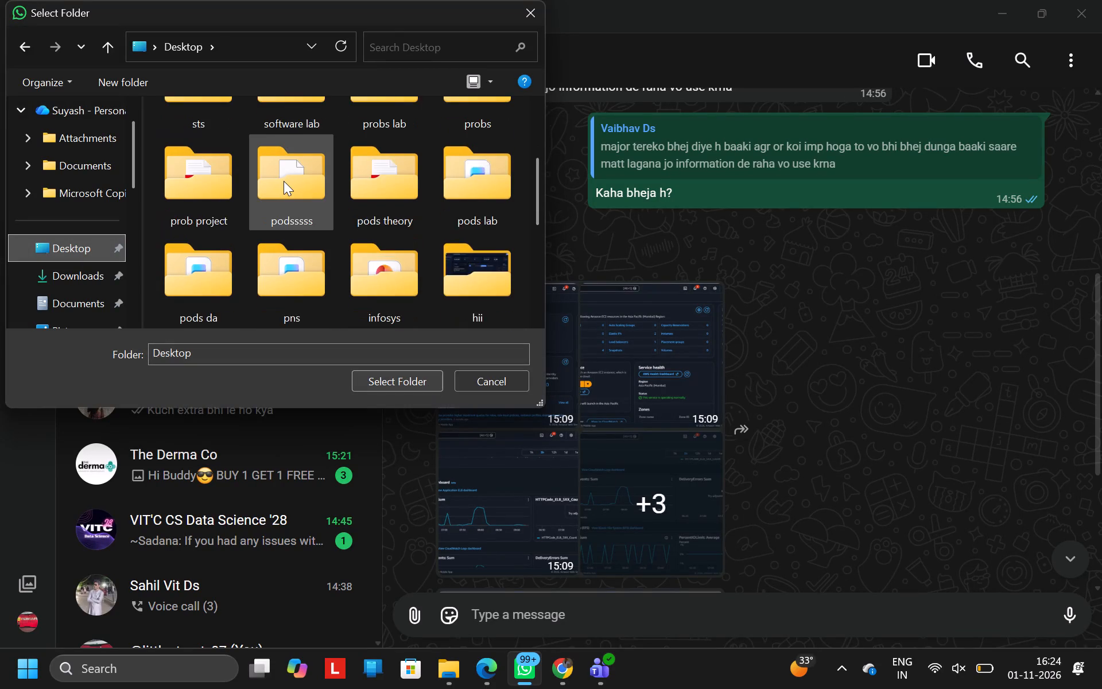
scroll(284, 181, down, 1)
double_click(488, 161)
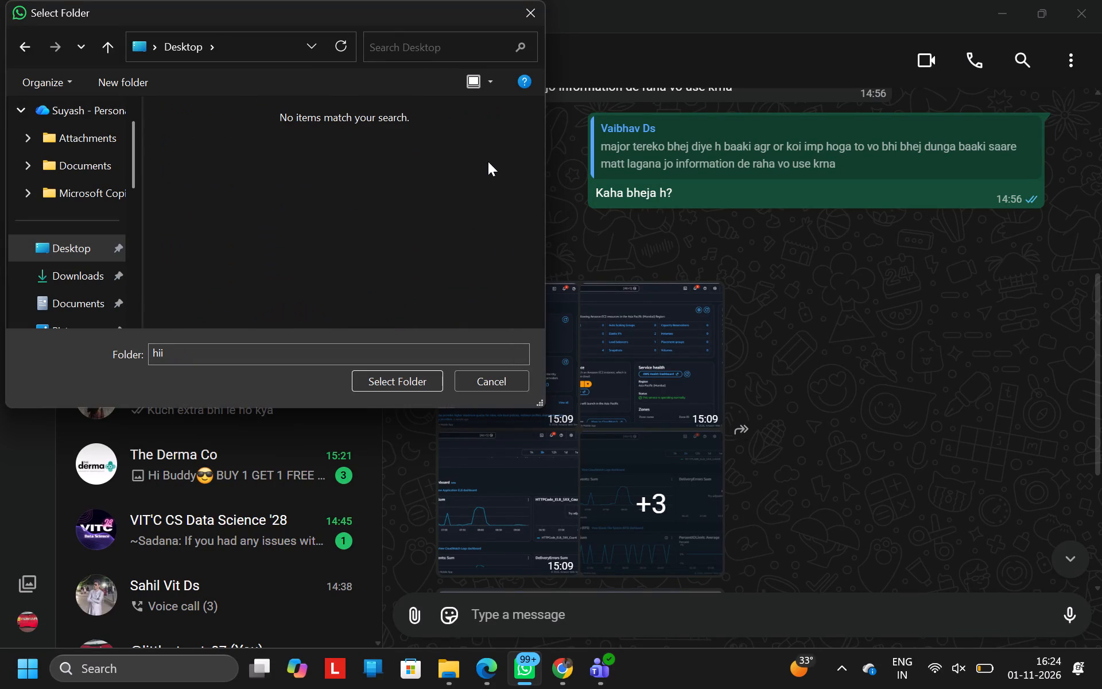
right_click(329, 246)
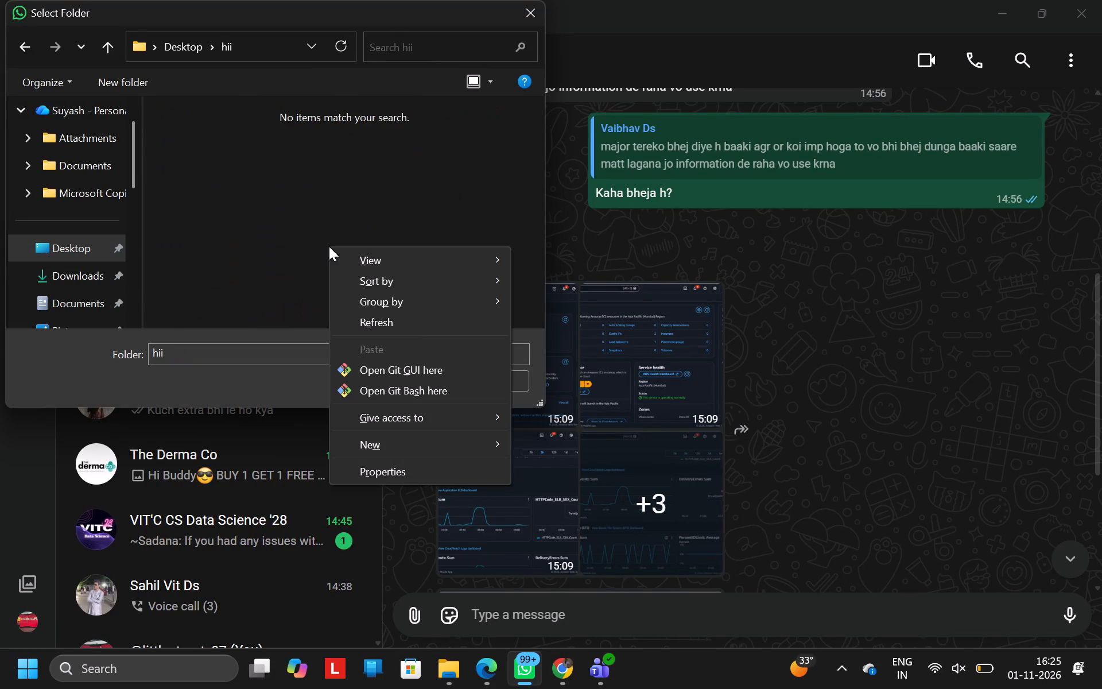
click(373, 442)
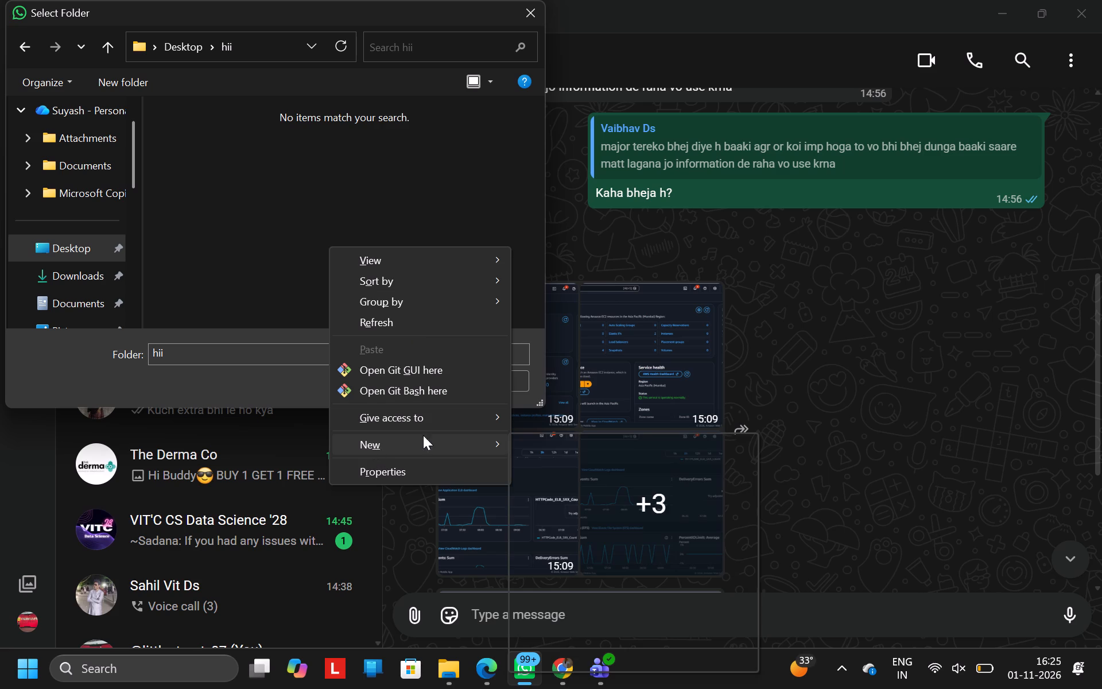
click(616, 442)
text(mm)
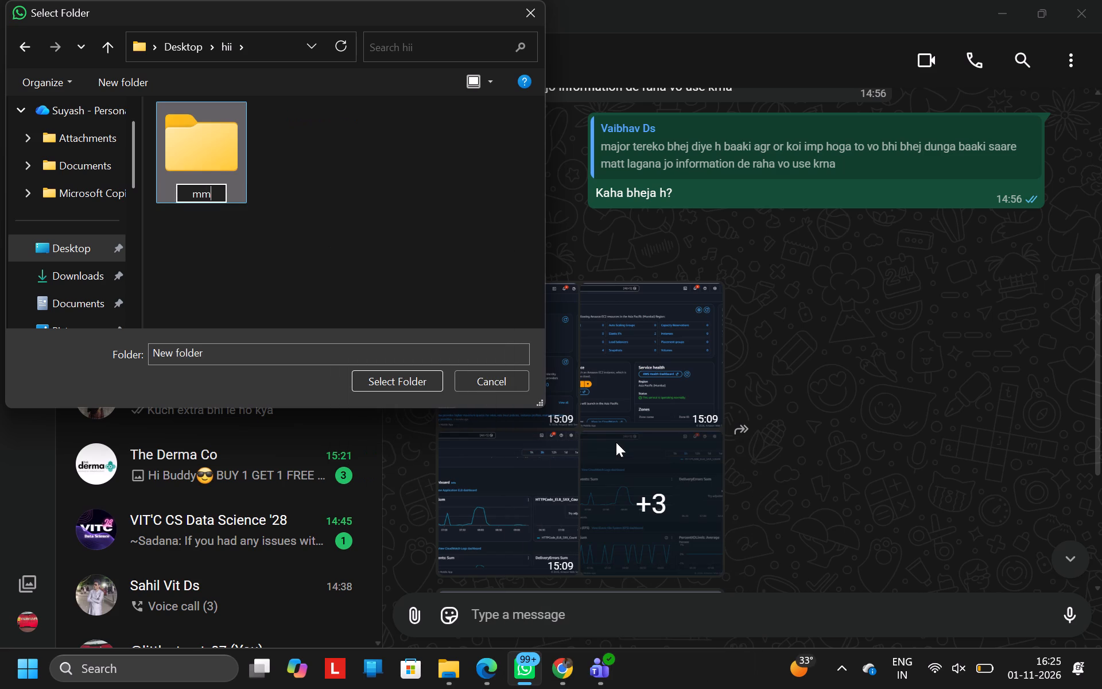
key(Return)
Open the new mm folder to use it as the save location for the chat's files.
click(221, 140)
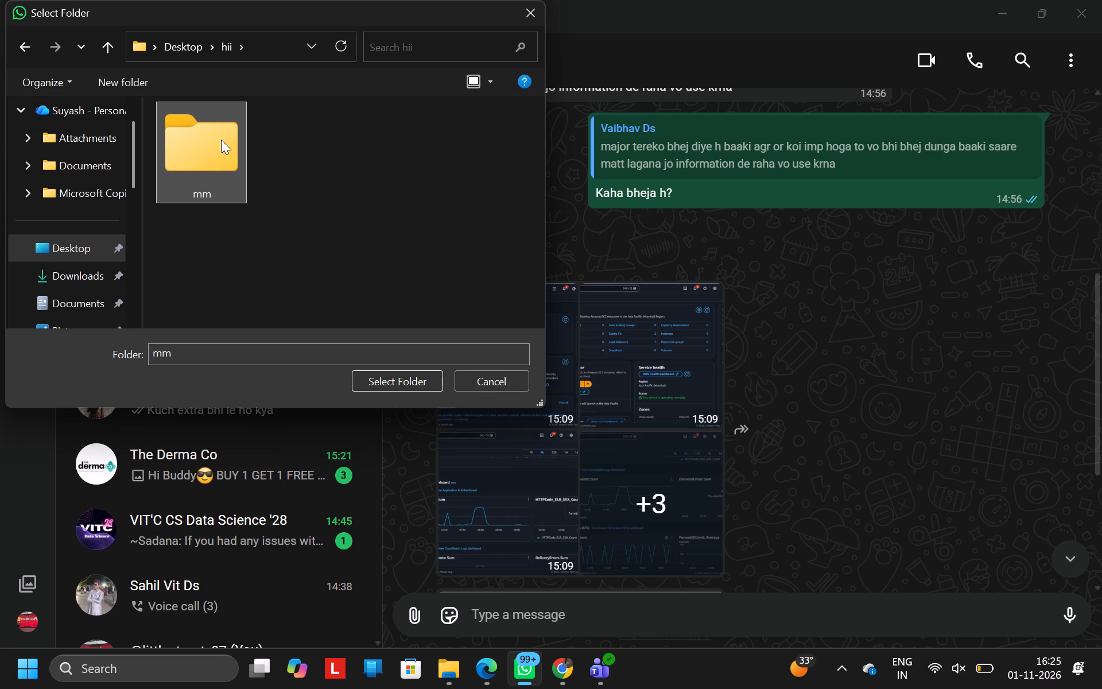
double_click(220, 153)
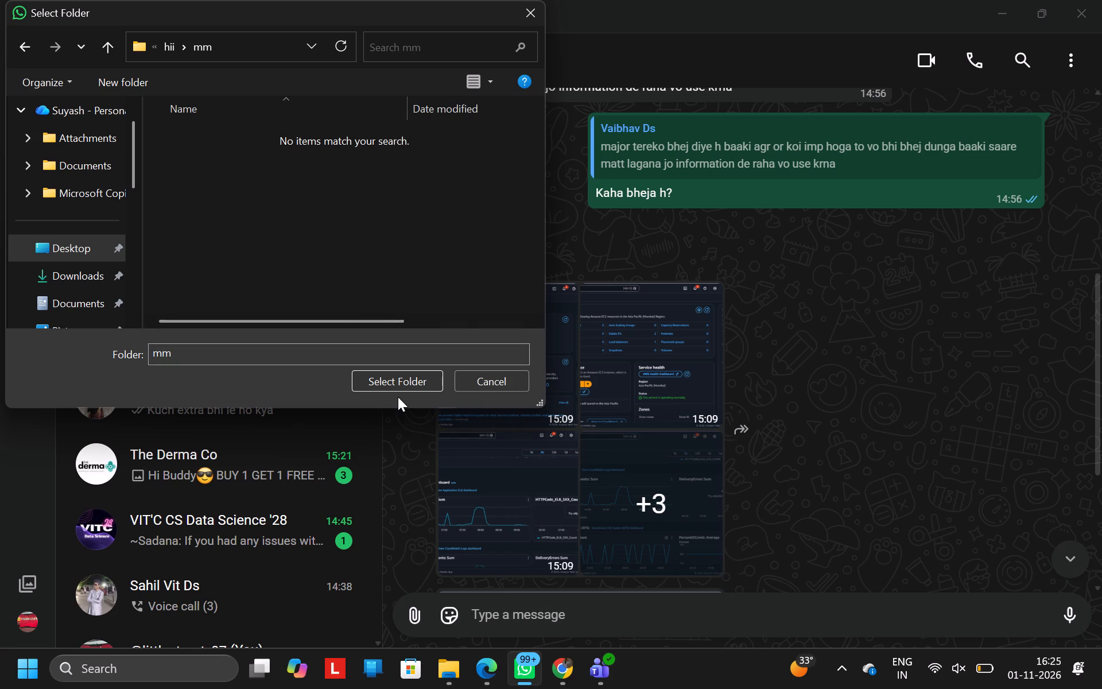
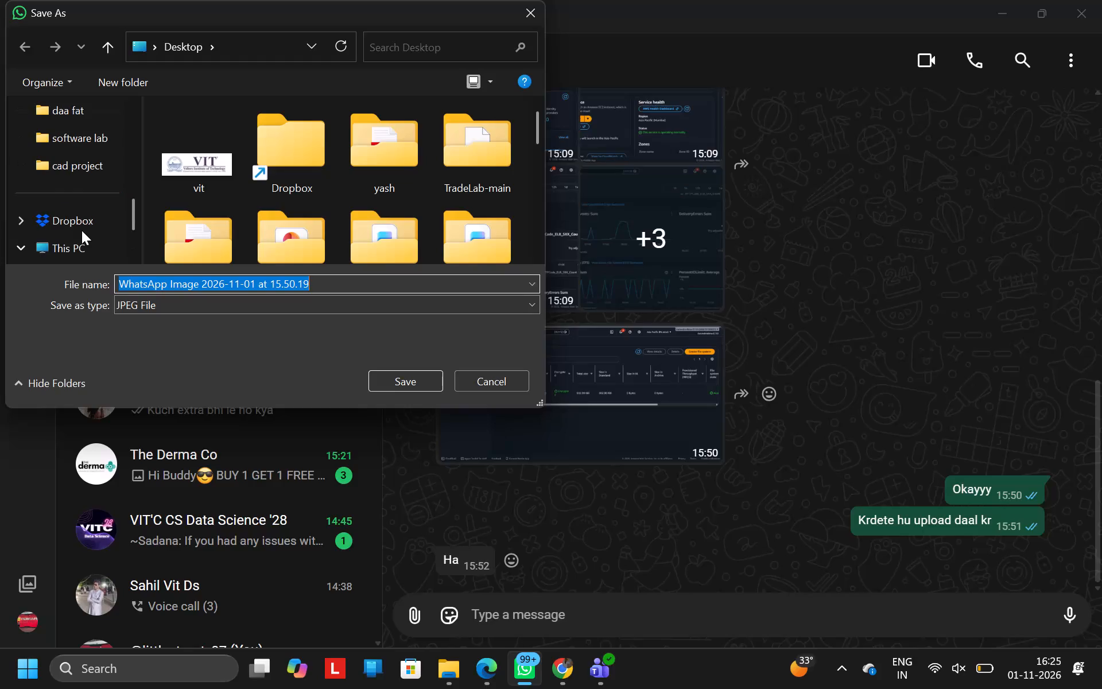
Open the mm folder inside the Desktop's hii folder as the save location for the WhatsApp image from 15.50.19.
scroll(82, 230, up, 1)
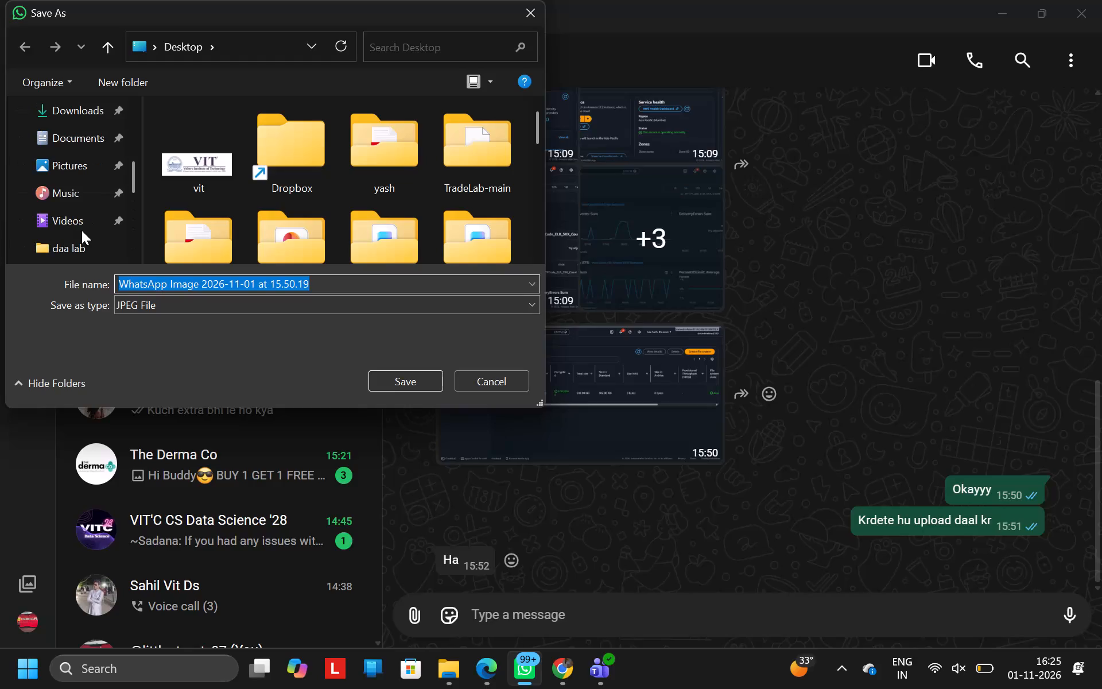
scroll(82, 230, up, 1)
scroll(320, 170, down, 2)
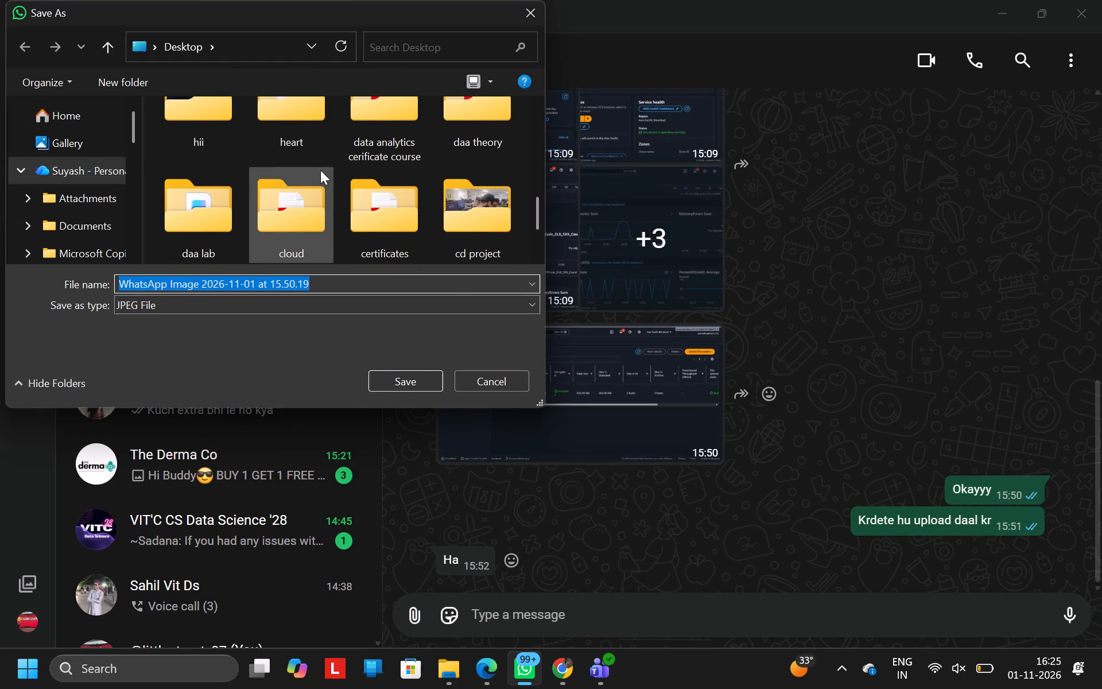
double_click(206, 103)
double_click(208, 126)
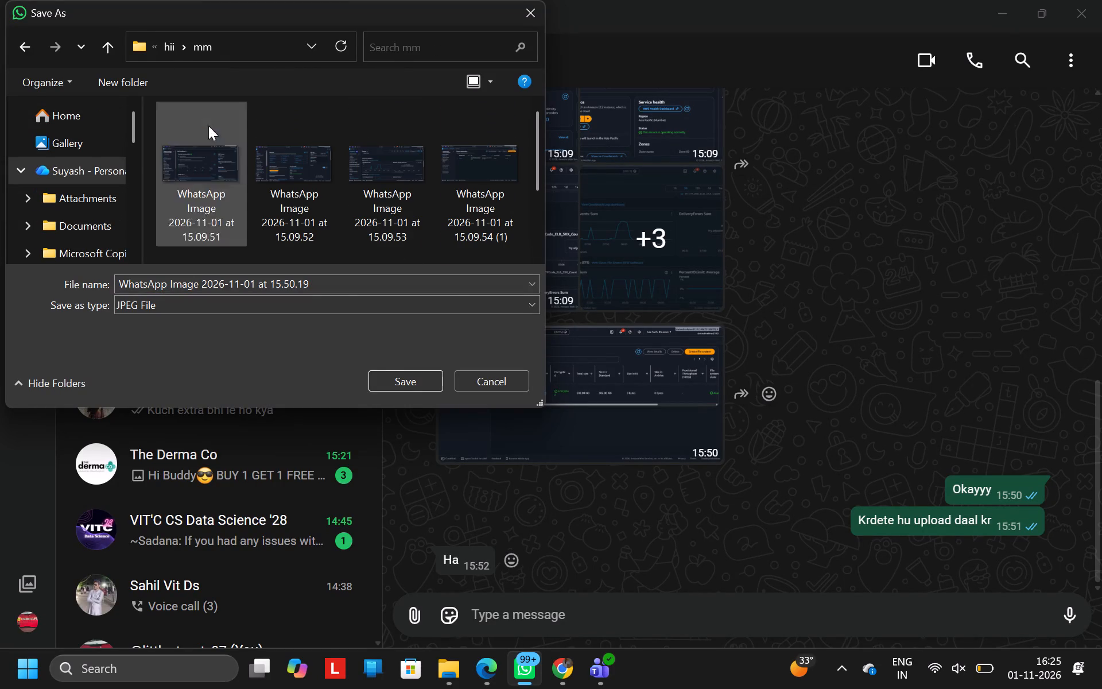
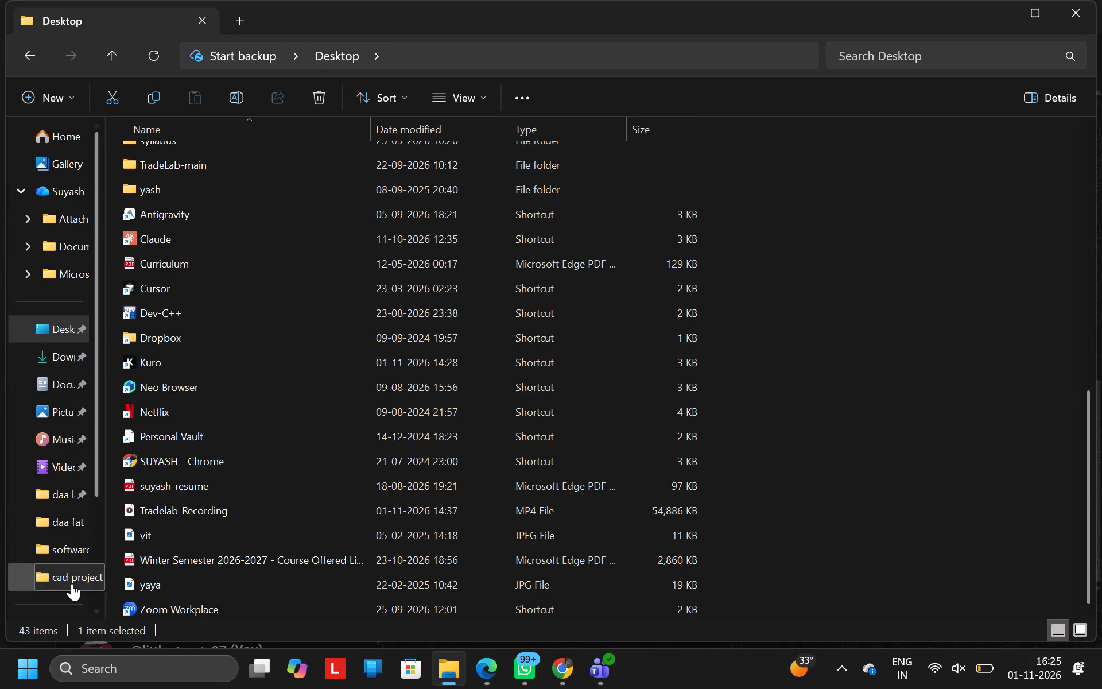
Open the Word version of Cloud_Project_Report_Final_Tradelab from the Desktop's cad project folder.
double_click(70, 580)
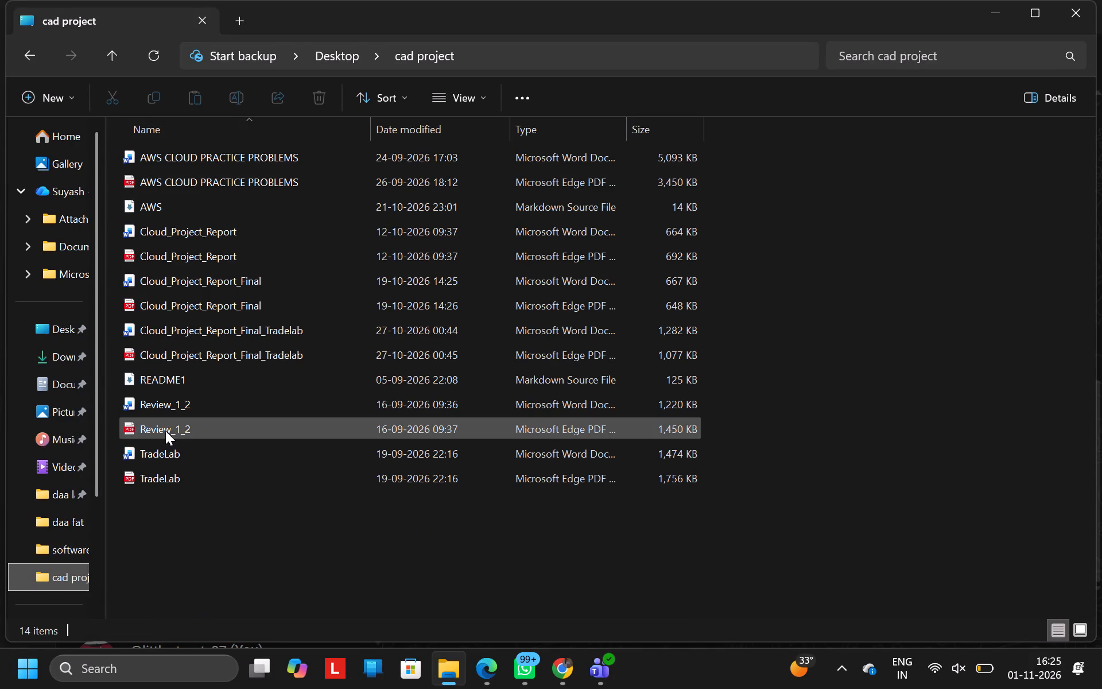
double_click(231, 324)
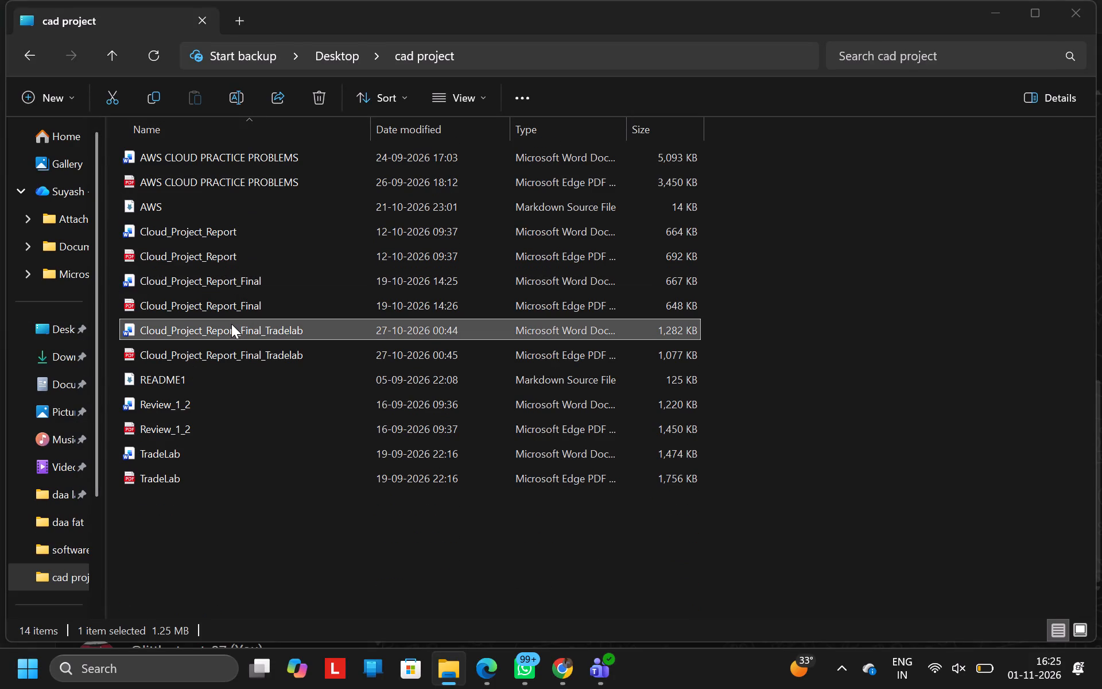
In Word, maximise the Tradelab report and add blank lines after reference [26] until a new last page starts.
click(763, 11)
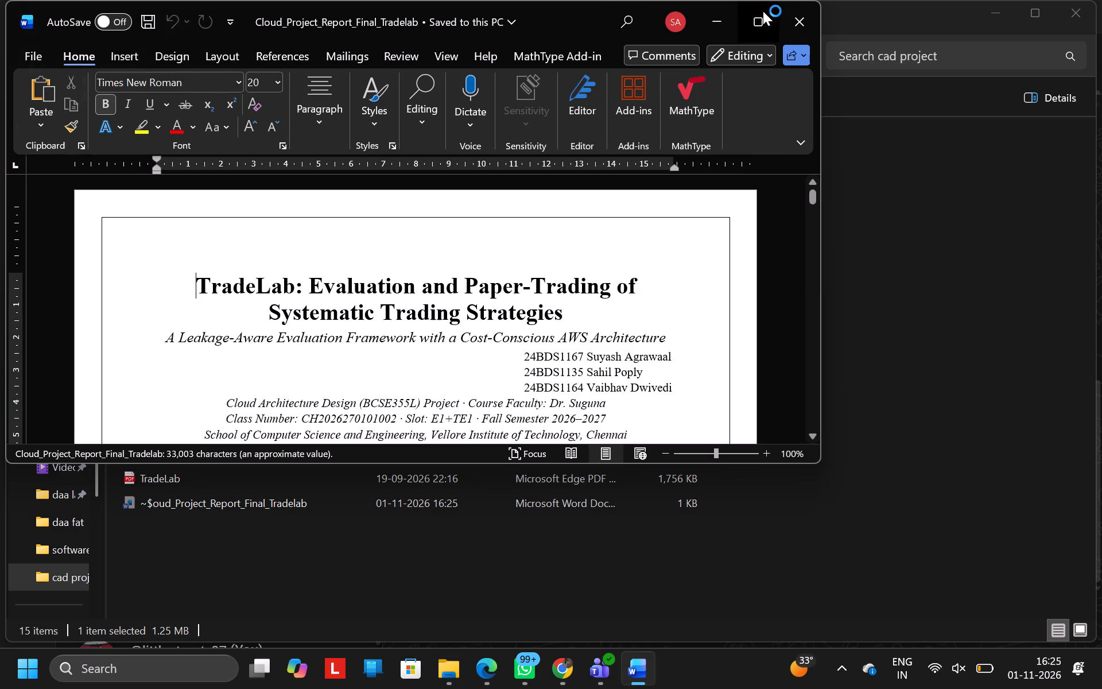
scroll(714, 474, down, 20)
scroll(714, 474, down, 14)
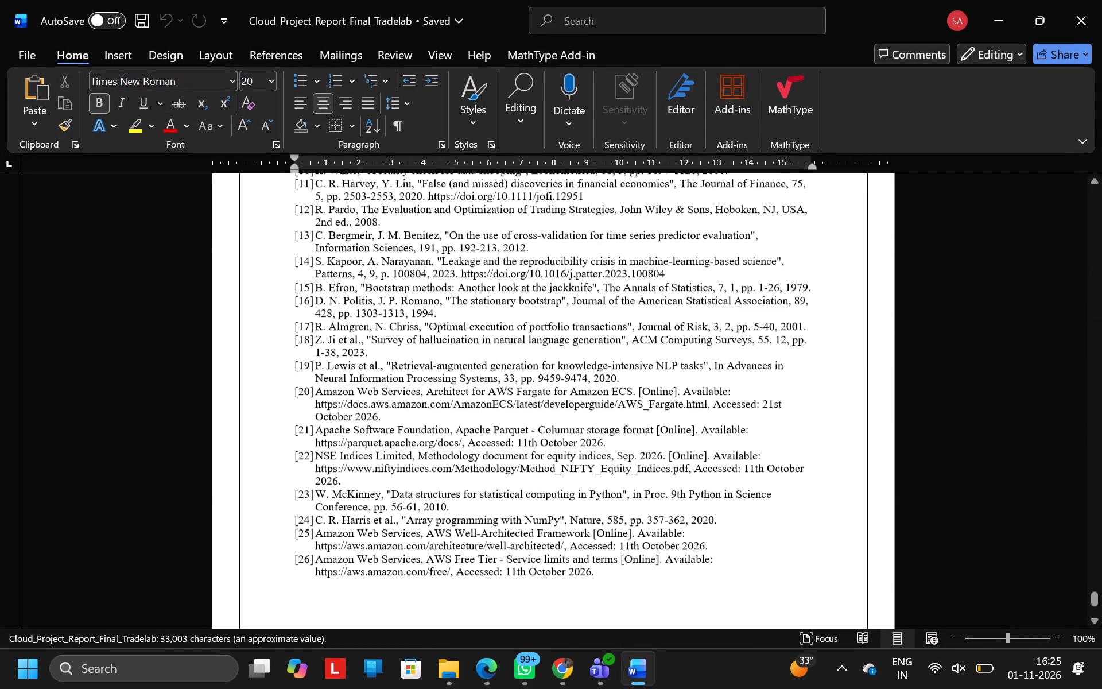
scroll(714, 474, down, 1)
click(687, 400)
key(Return)
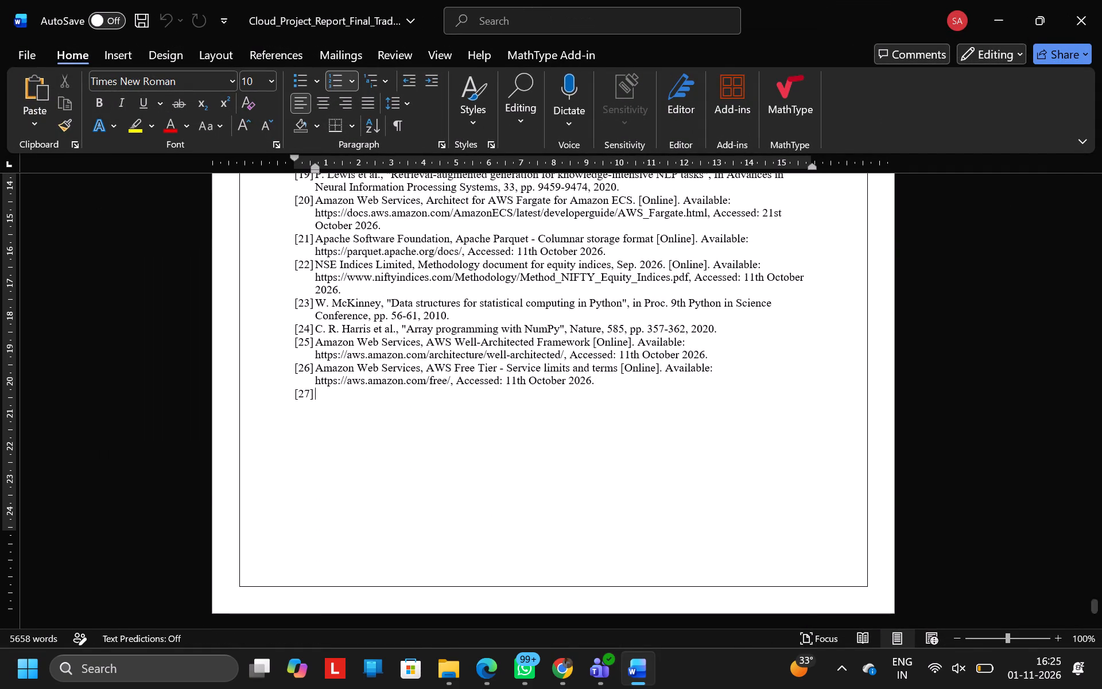
key(Return)
key(Return)
key(Return)
key(Return)
key(Return)
key(Return)
key(Return)
key(Return)
key(Return)
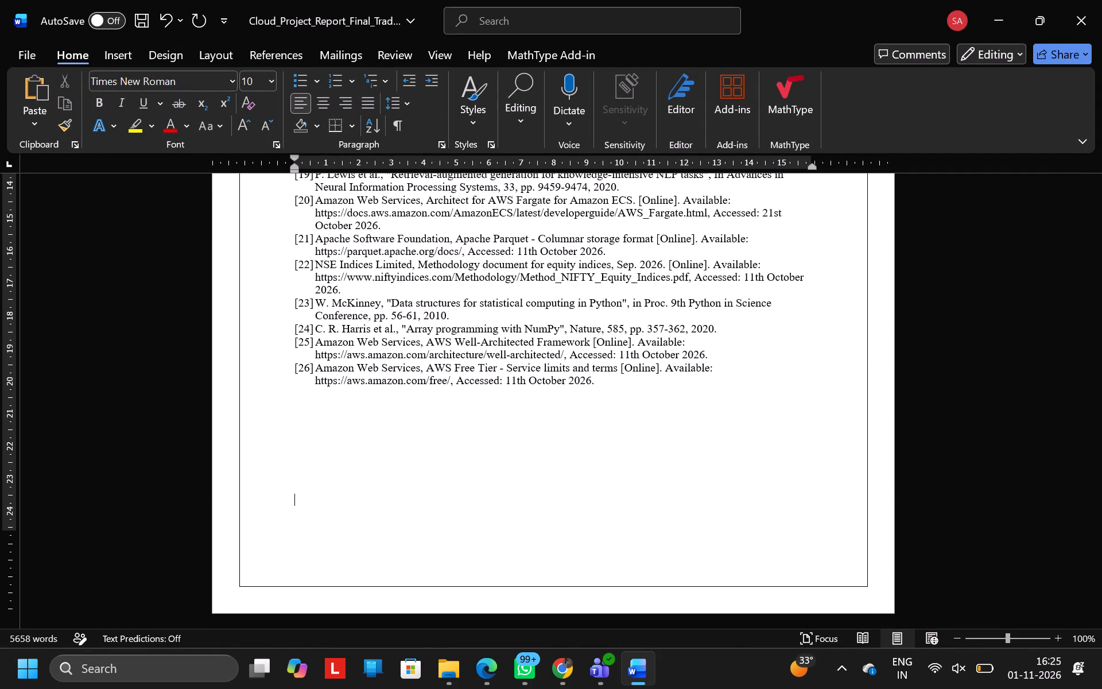
key(Return)
key(Return)
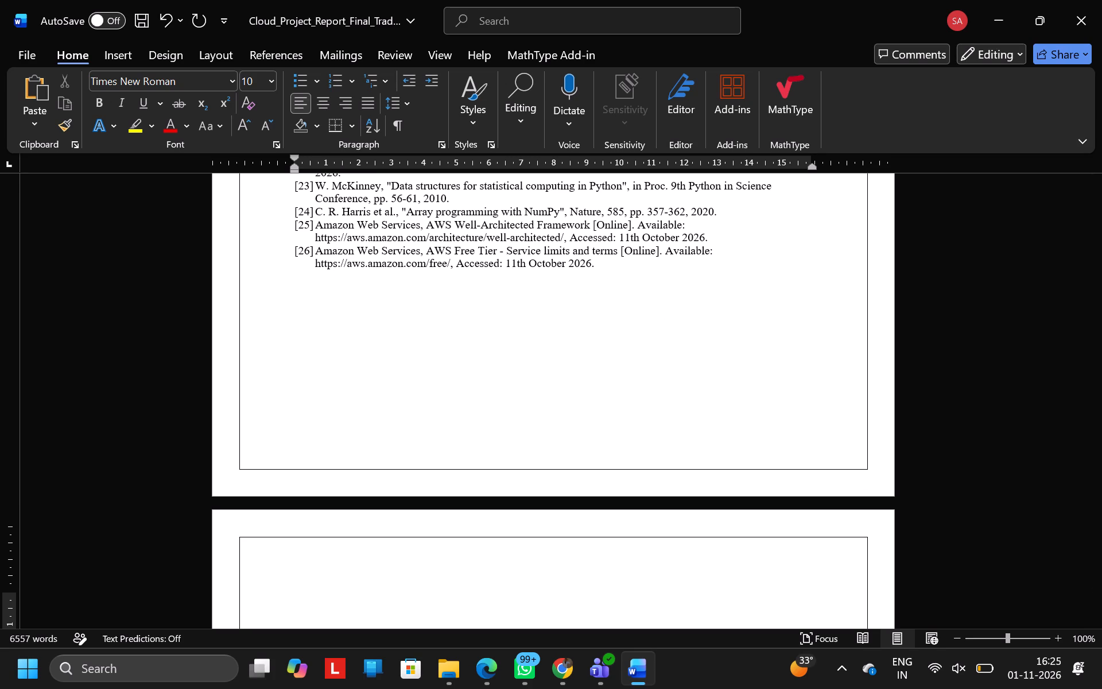
Enter the heading "Project Screenshot:" on the new last page and start a new line below it.
key(shift+p)
text(ork)
key(BackSpace)
text(je)
key(BackSpace)
key(BackSpace)
key(BackSpace)
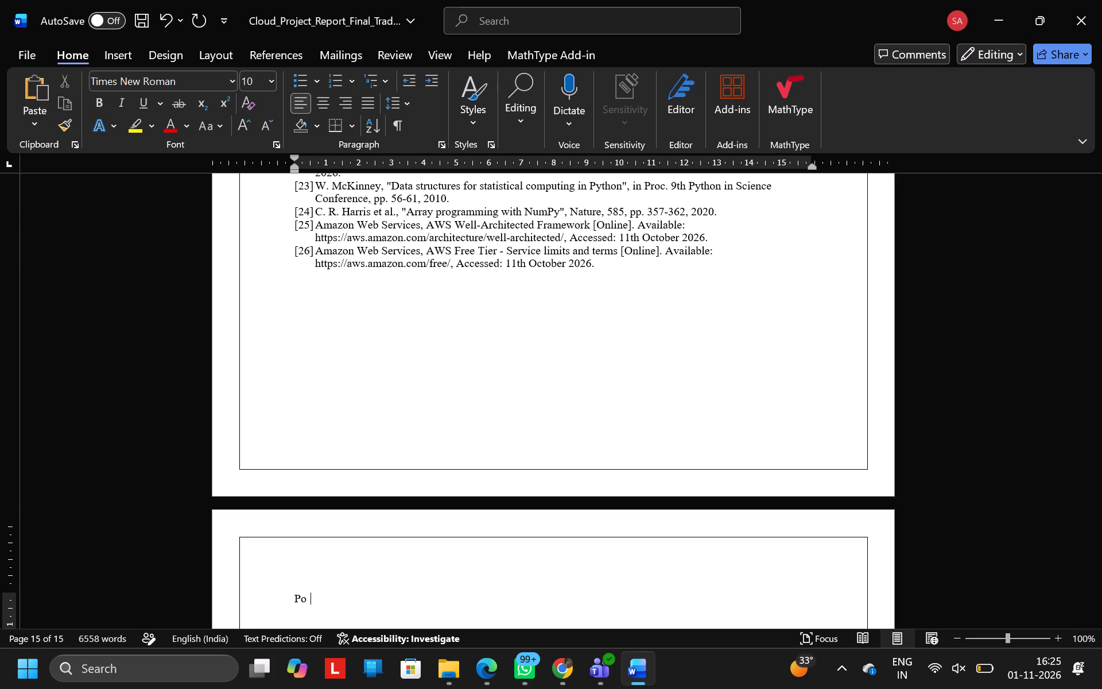
key(BackSpace)
text(roject Screenshot)
key(shift+colon)
key(Return)
Format the "Project Screenshot:" heading as bold with a font size of 14.
scroll(321, 534, down, 1)
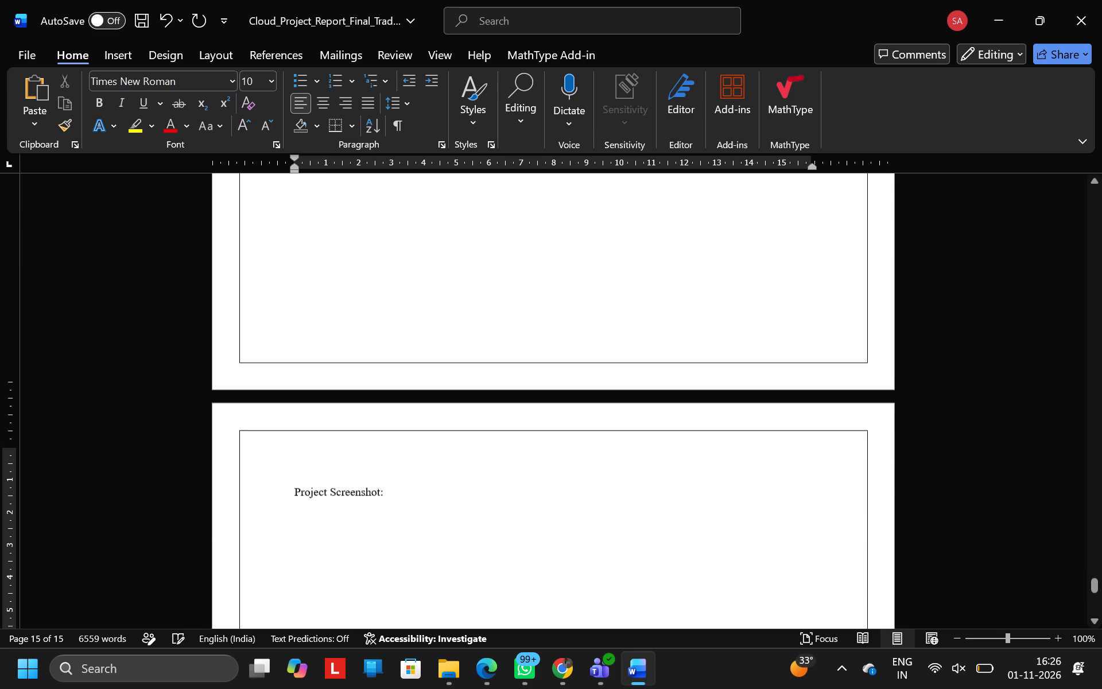
scroll(321, 534, down, 1)
triple_click(330, 462)
triple_click(324, 447)
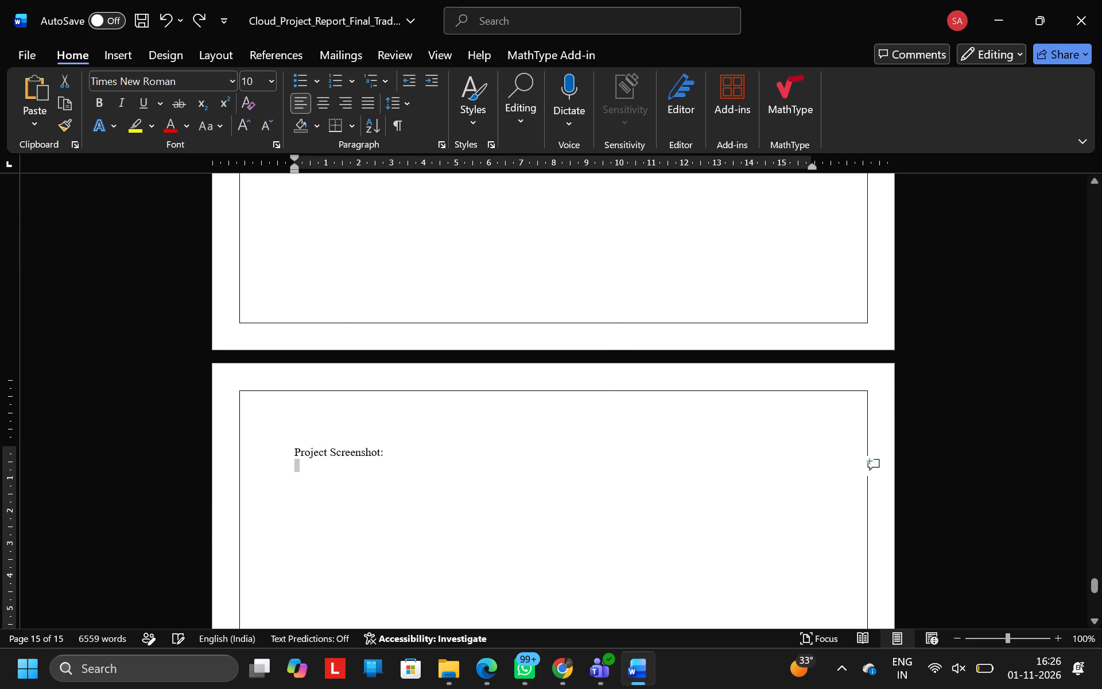
click(341, 417)
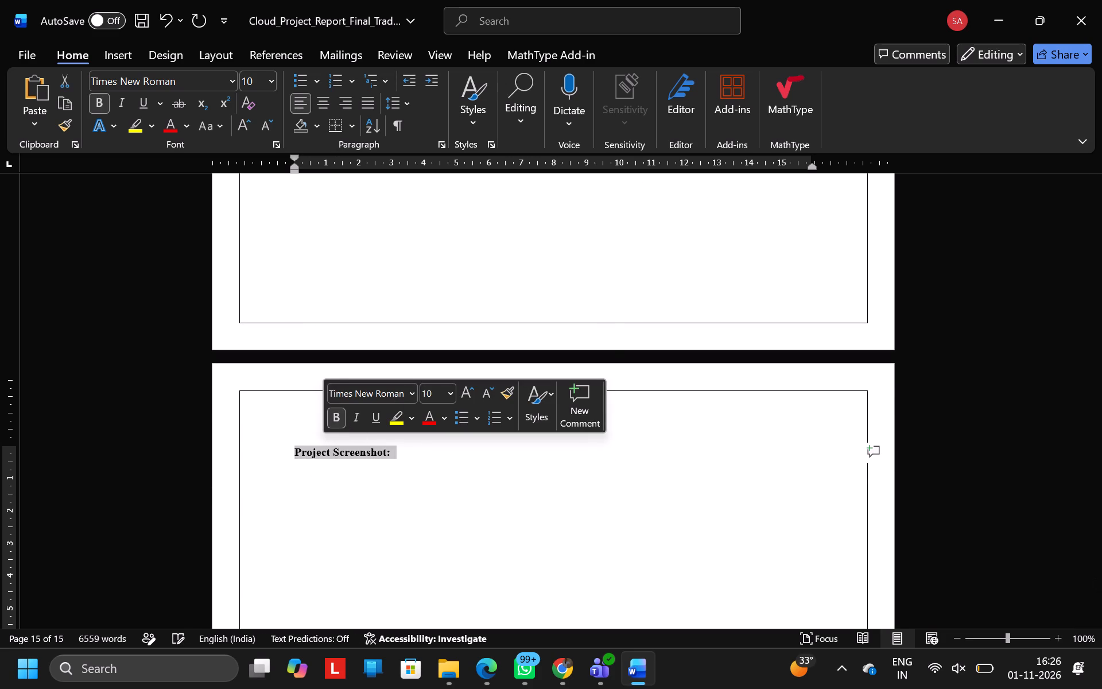
click(433, 394)
text(14)
key(Return)
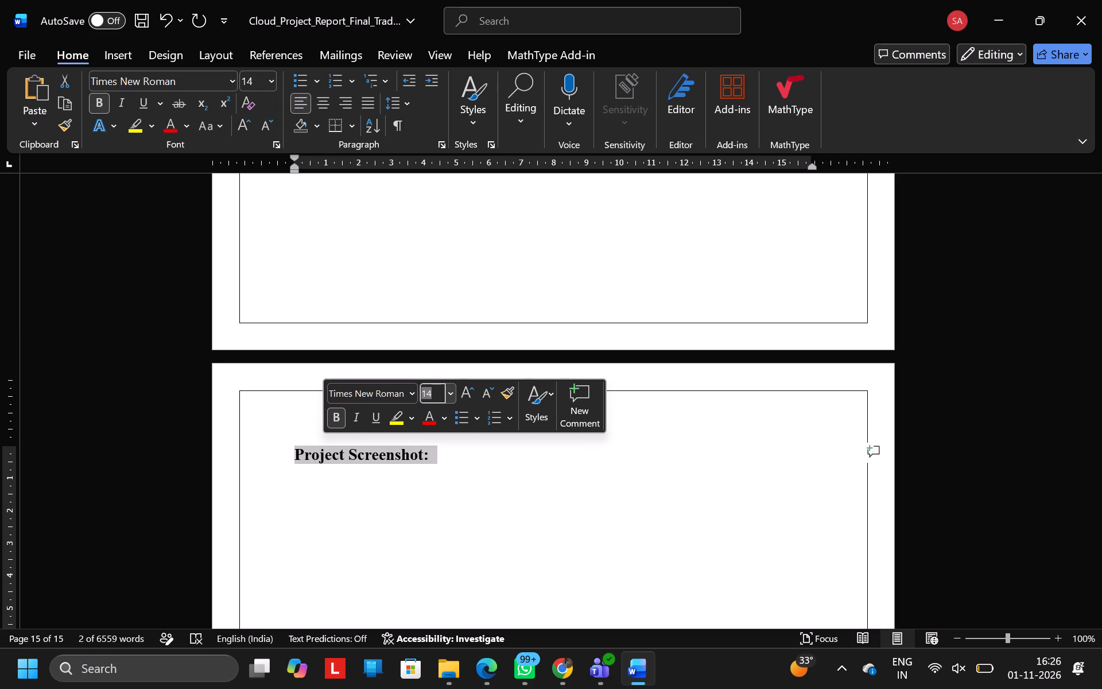
Place the cursor below the "Project Screenshot:" heading and insert the AWS console screenshots there.
click(491, 486)
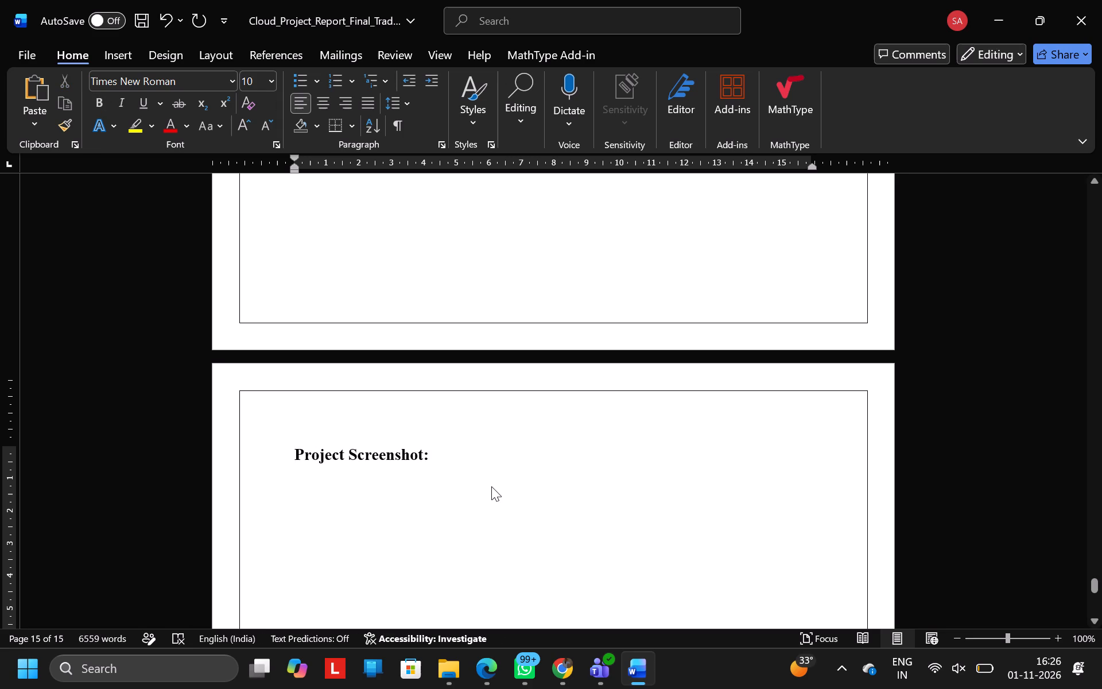
Start a new line below the "Project Screenshot:" heading and insert all pictures from the mm folder inside hii on the Desktop.
key(Return)
click(133, 61)
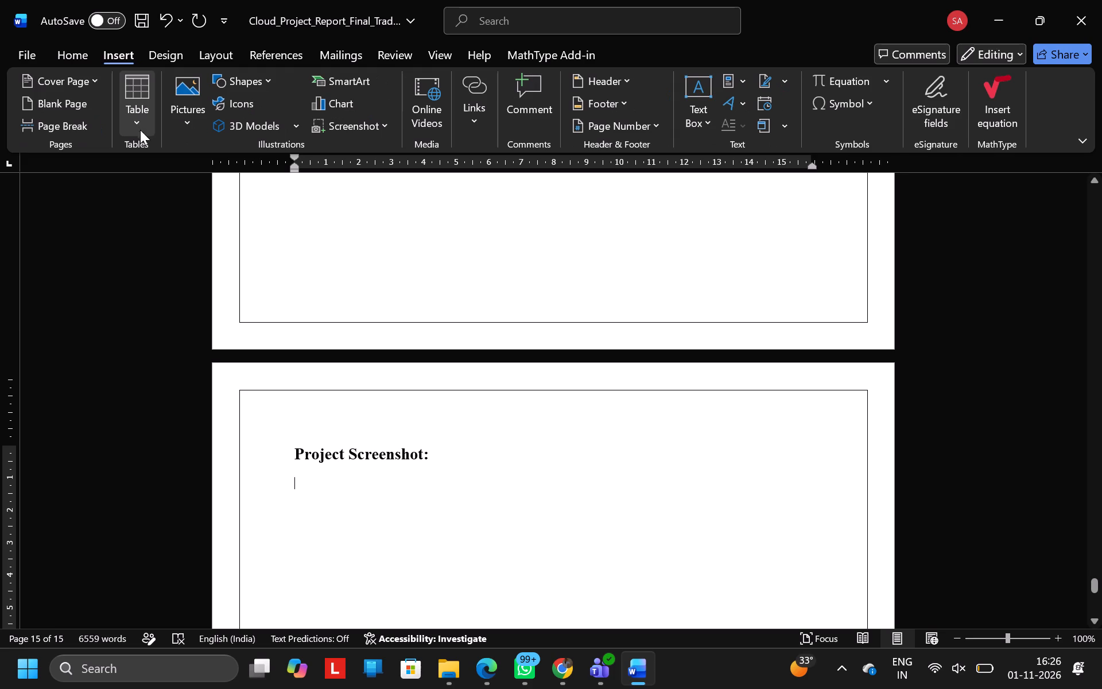
click(185, 132)
click(218, 178)
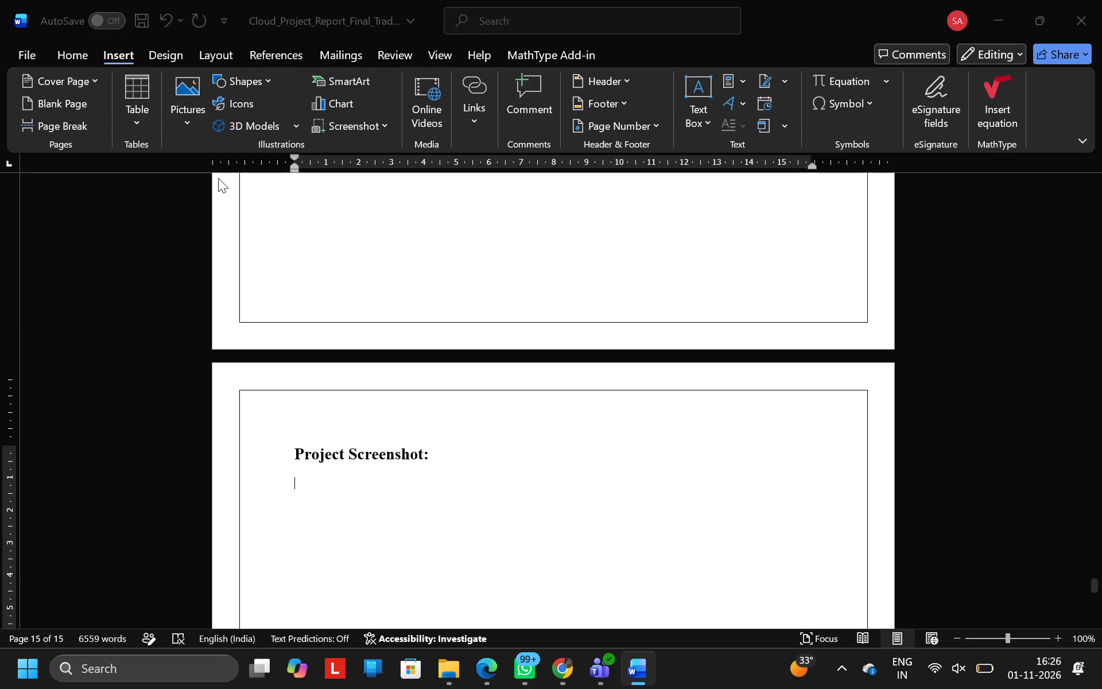
click(66, 246)
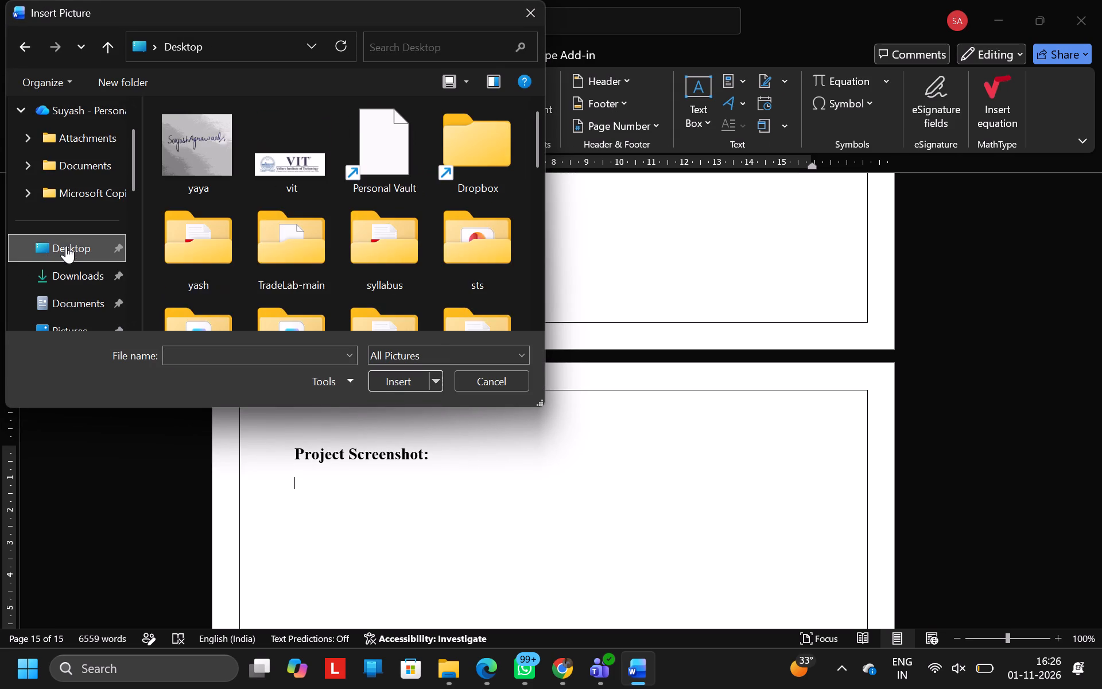
scroll(311, 237, down, 2)
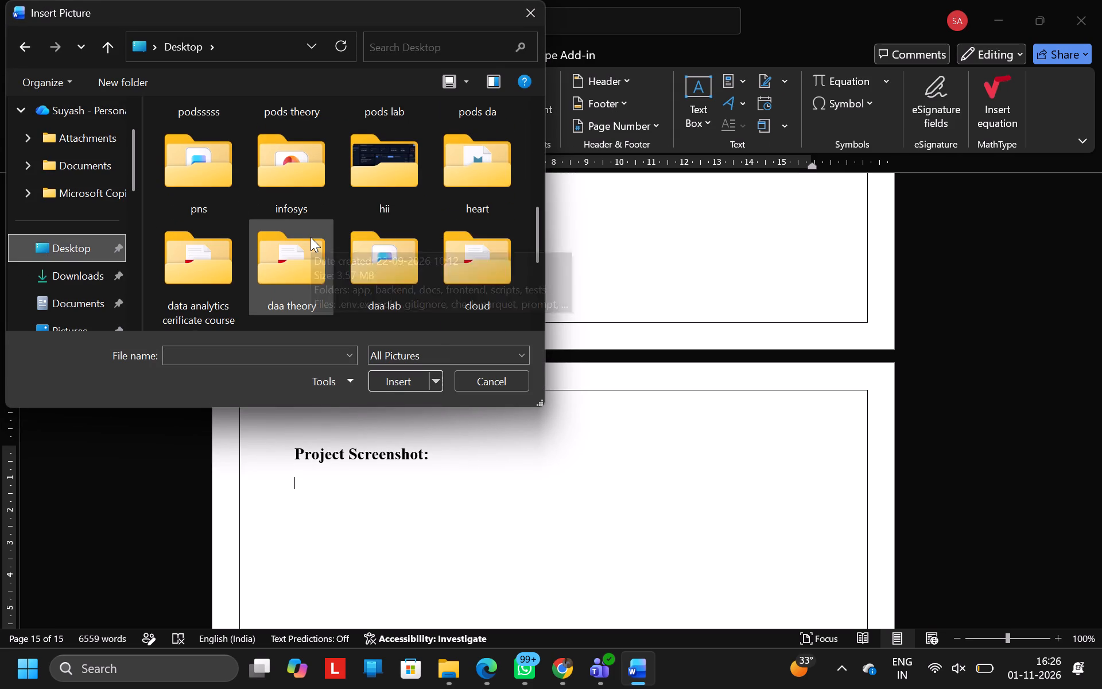
double_click(391, 191)
double_click(211, 142)
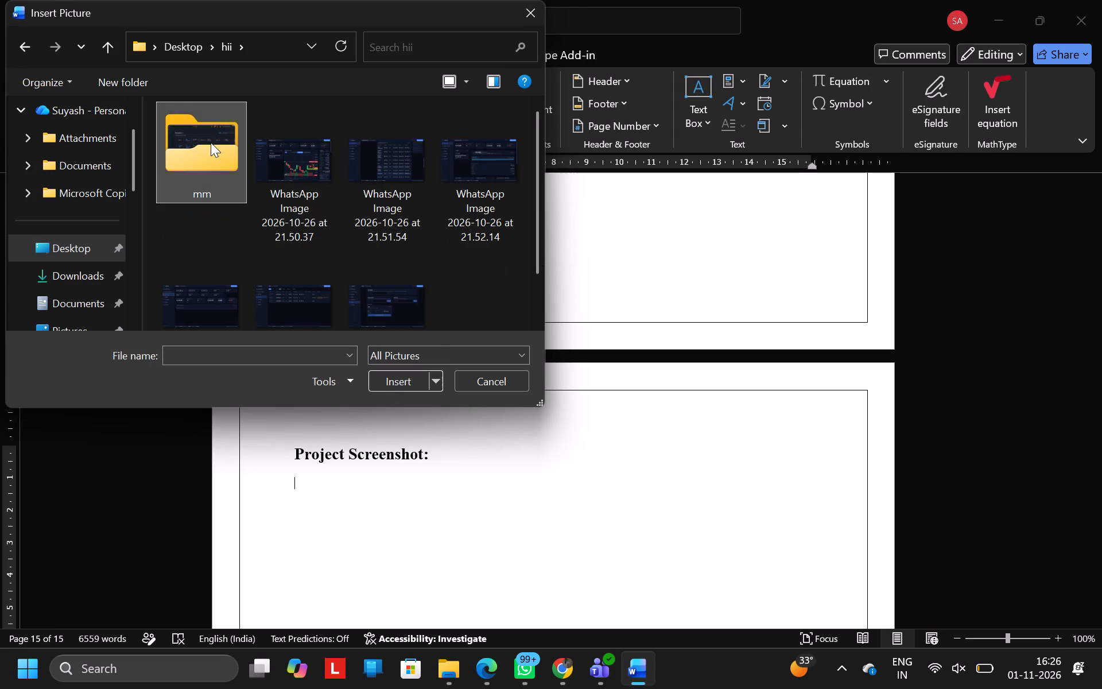
key(ctrl+a)
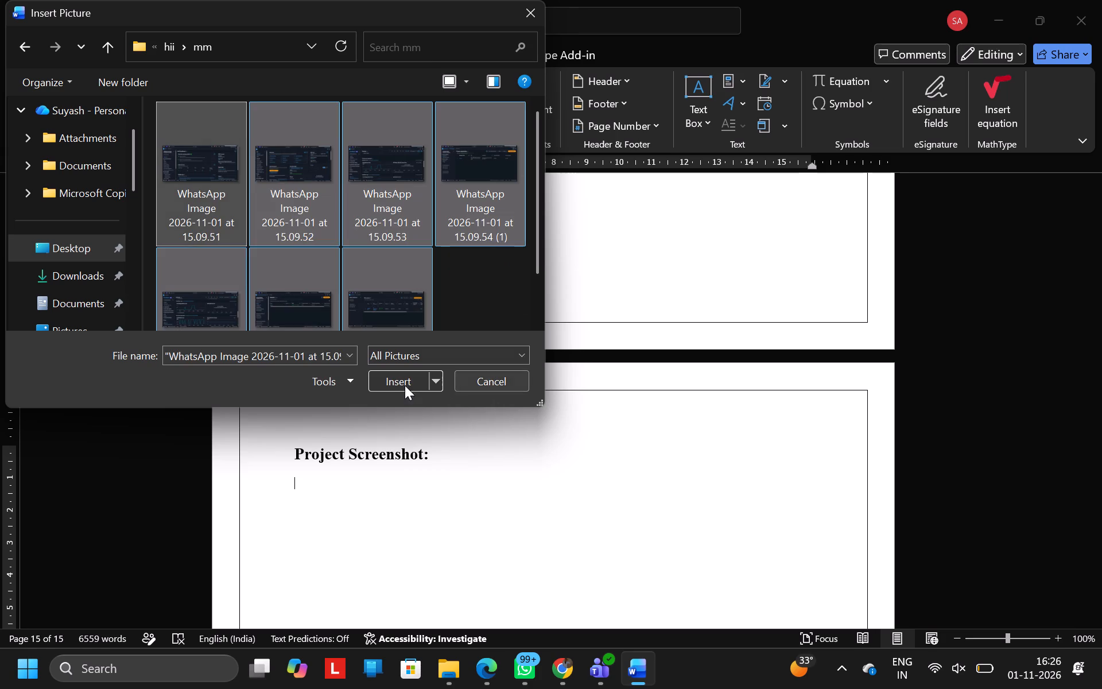
click(403, 384)
Slightly reduce the height of the Elastic Container Registry private repositories screenshot on page 16, keeping its width.
scroll(403, 384, down, 1)
ctrl+scroll(403, 384, down, 3)
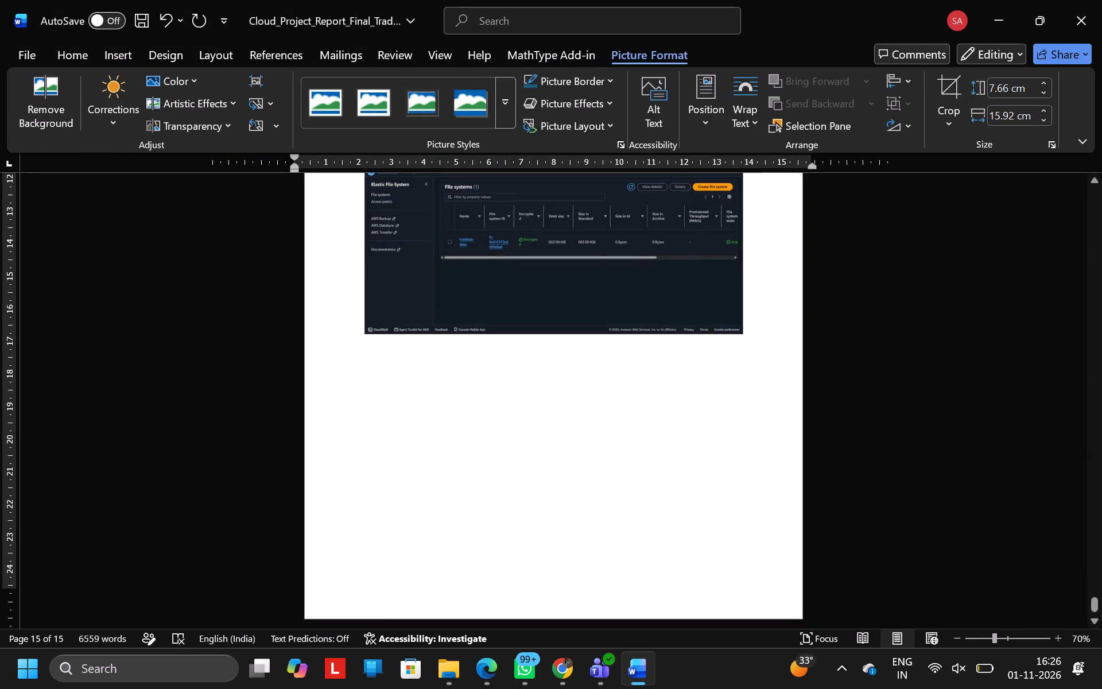
scroll(403, 384, up, 8)
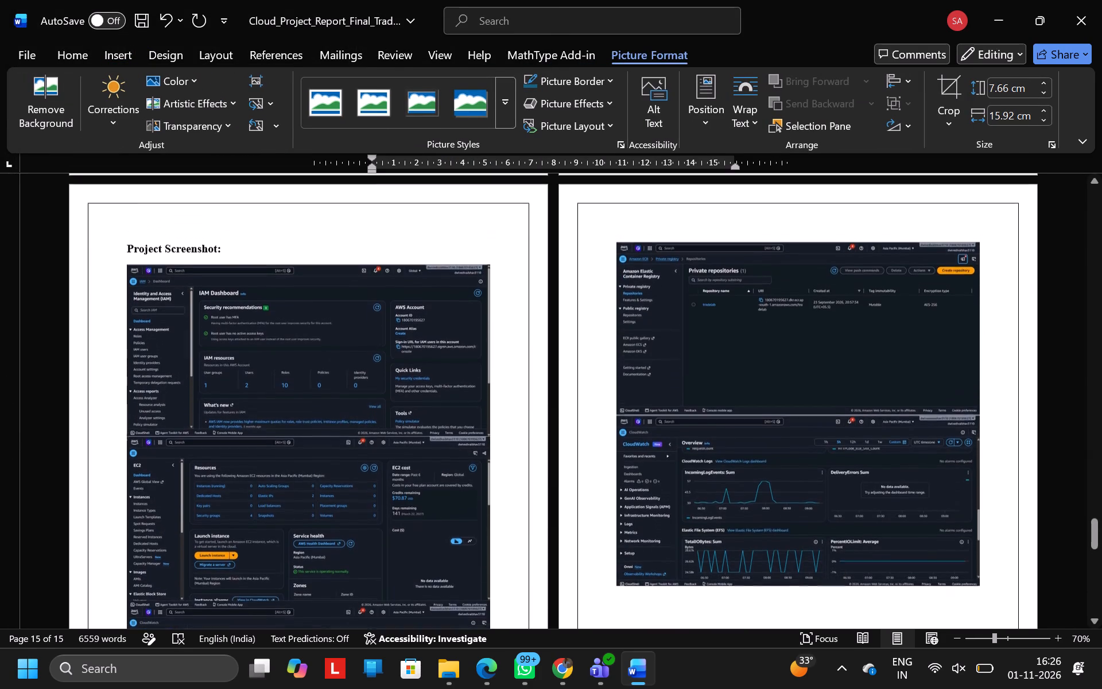
scroll(403, 384, up, 1)
scroll(403, 384, down, 2)
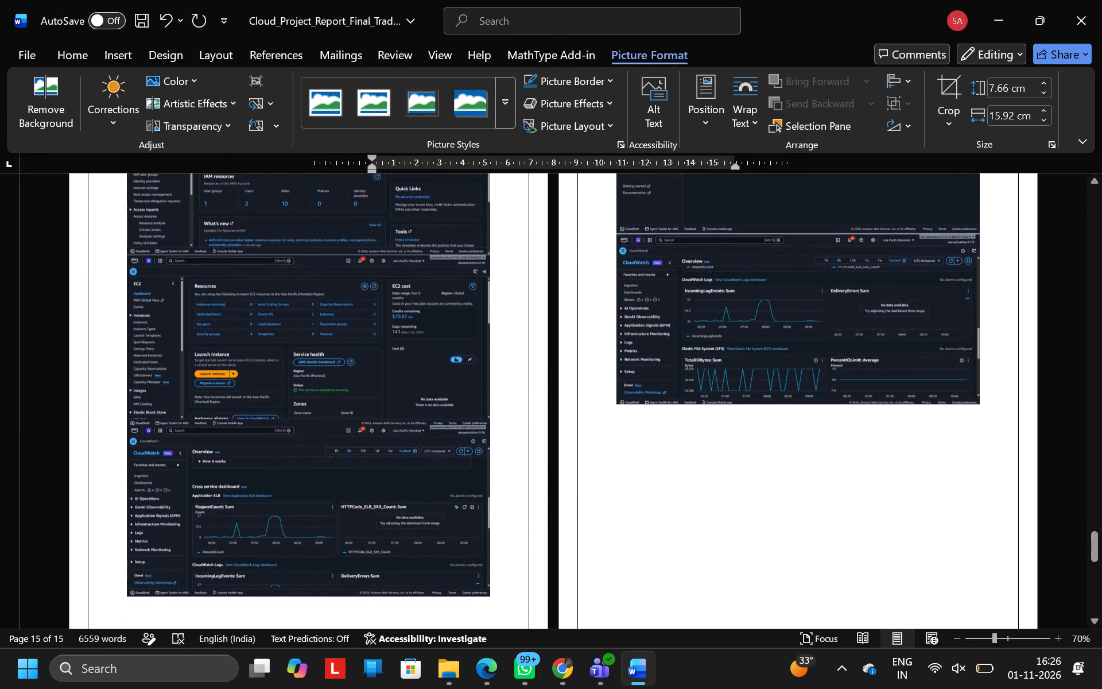
scroll(723, 289, up, 2)
click(775, 285)
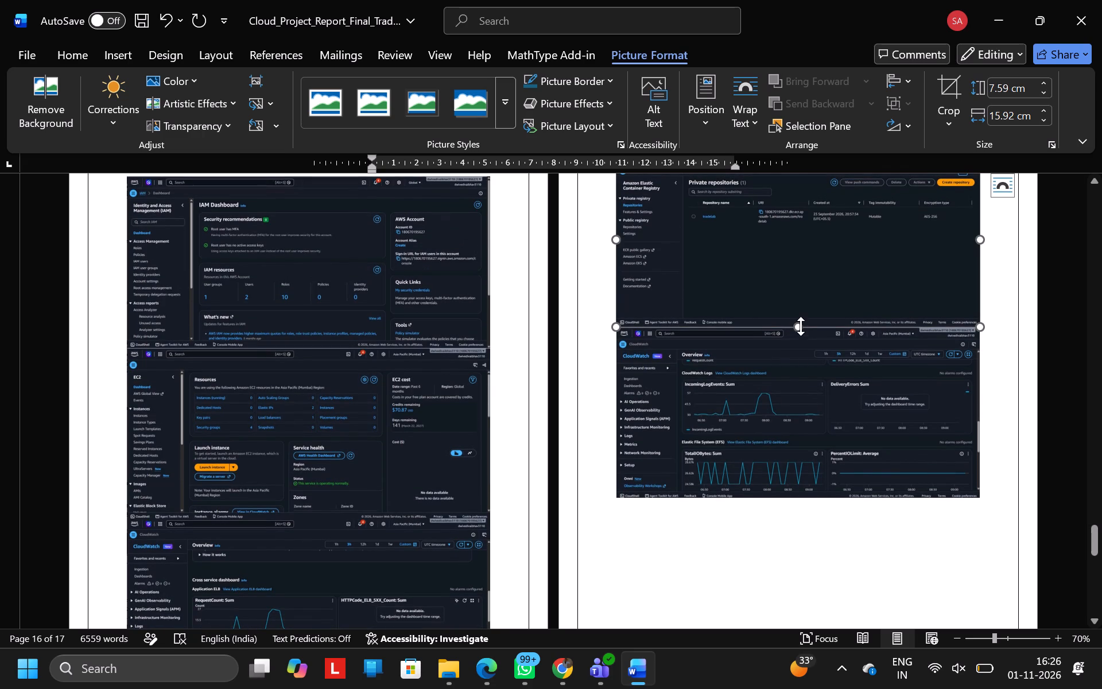
drag(801, 326, 801, 312)
Reduce the height of the CloudWatch overview screenshot below the private repositories one to about 6.8 cm, keeping its width.
scroll(801, 312, down, 1)
click(796, 317)
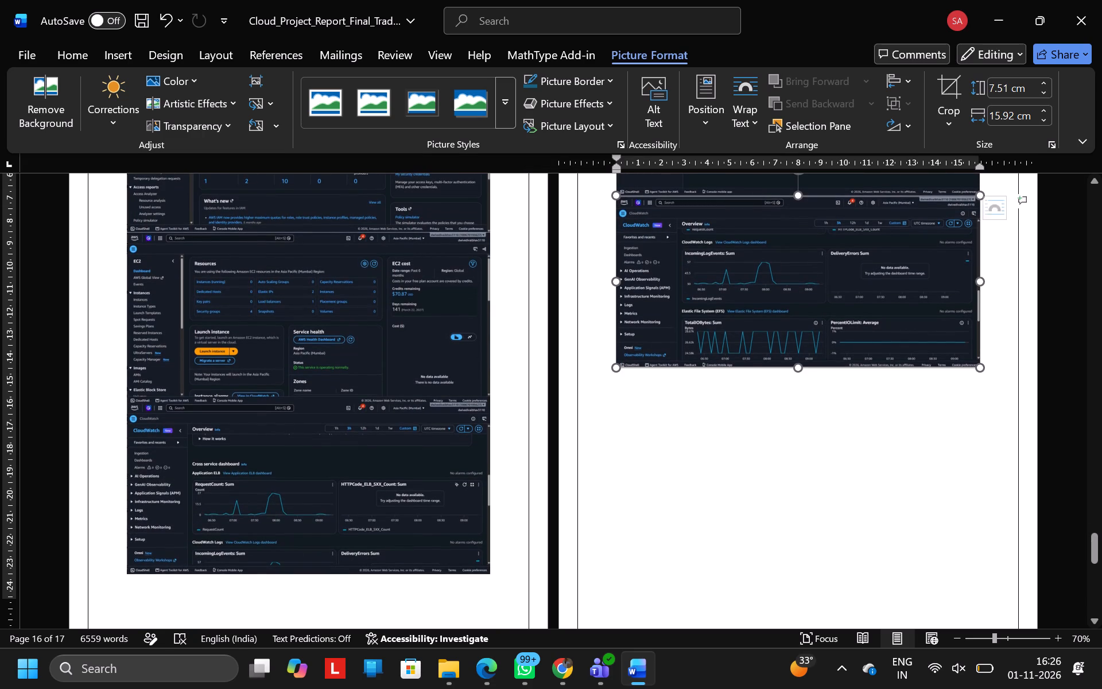
drag(798, 363, 798, 351)
Select the Elastic Container Service Clusters screenshot on the report's last page.
scroll(798, 351, down, 3)
click(626, 391)
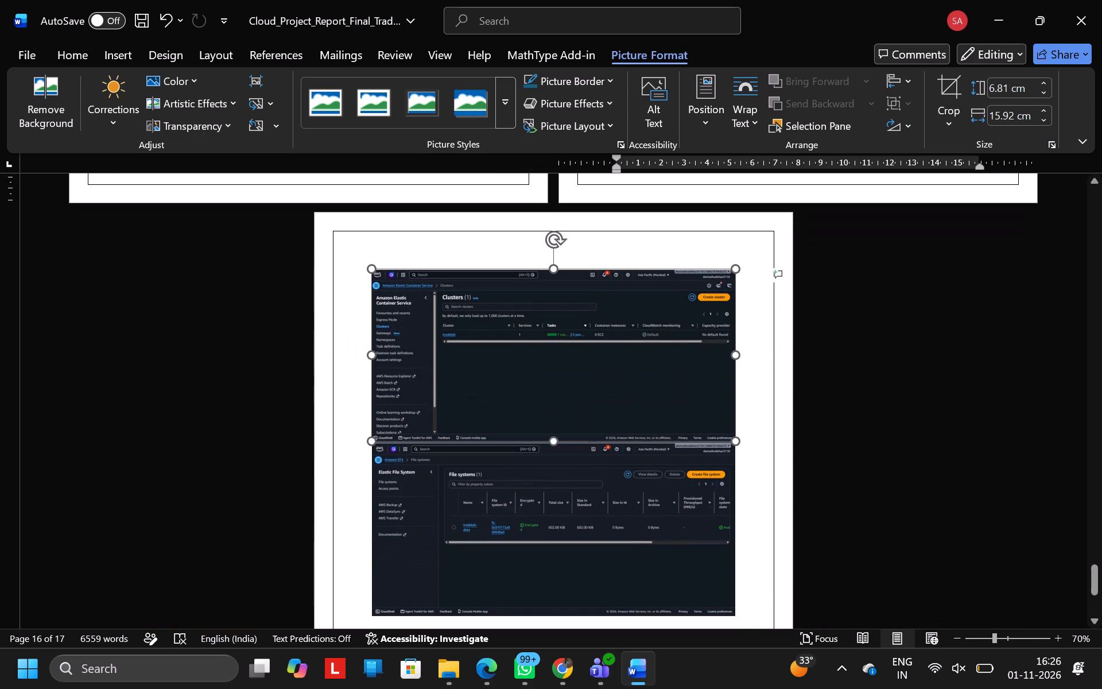
Reduce the height of the ECS Clusters screenshot to about 5.26 cm and the EFS File systems screenshot to about 4.58 cm.
drag(551, 439, 552, 389)
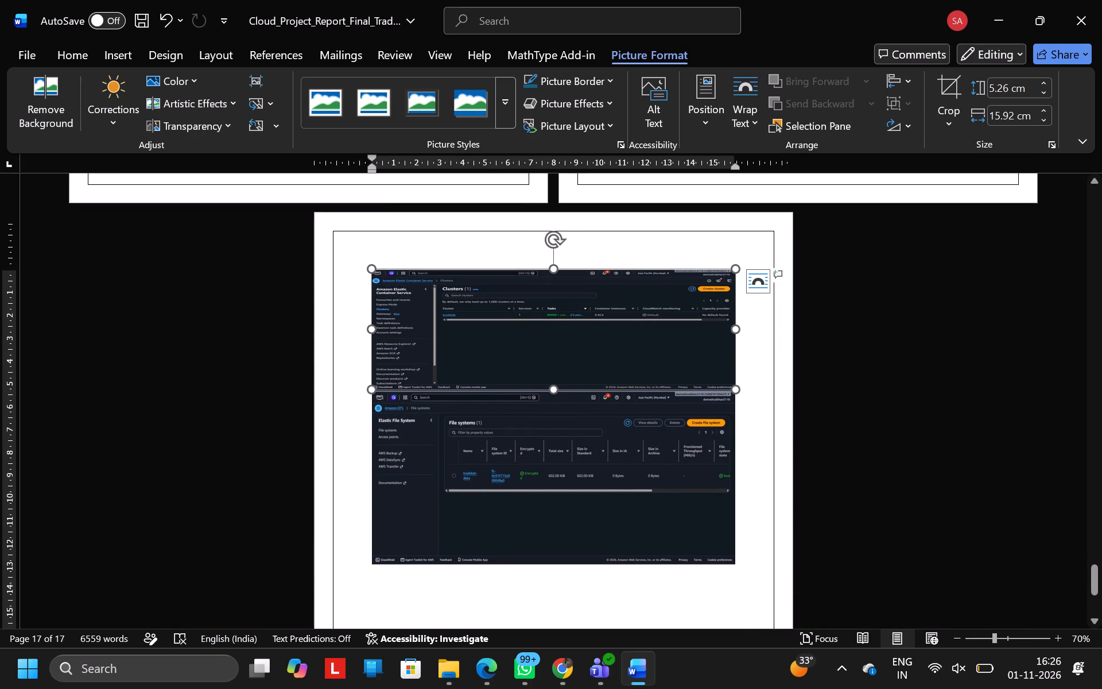
click(549, 515)
drag(553, 563, 554, 494)
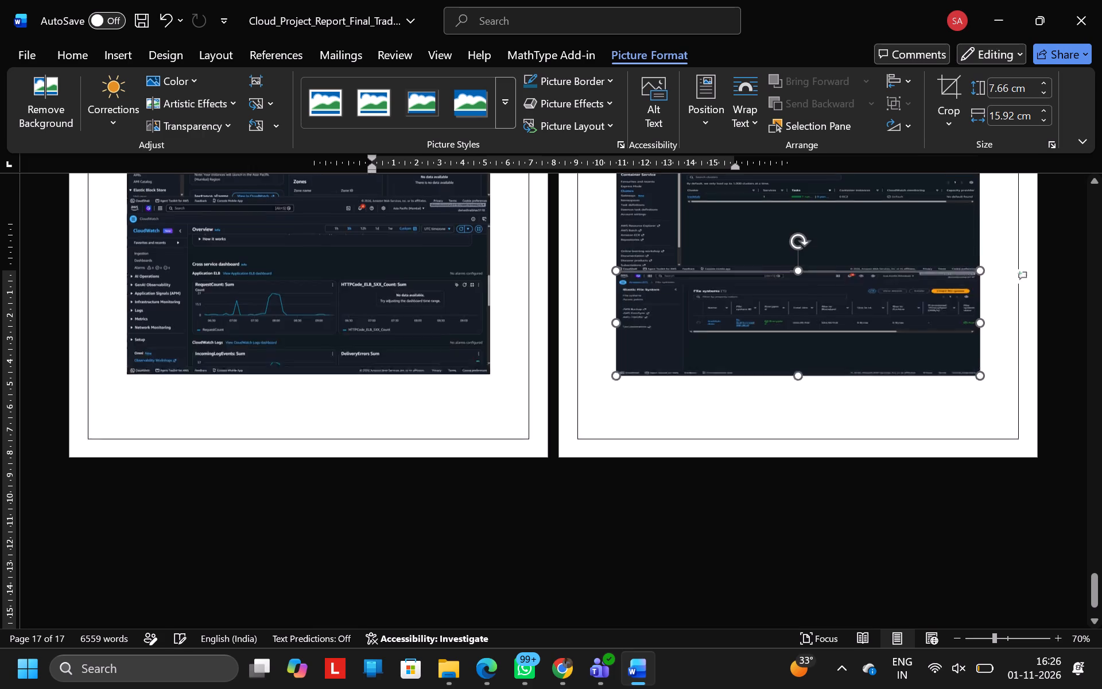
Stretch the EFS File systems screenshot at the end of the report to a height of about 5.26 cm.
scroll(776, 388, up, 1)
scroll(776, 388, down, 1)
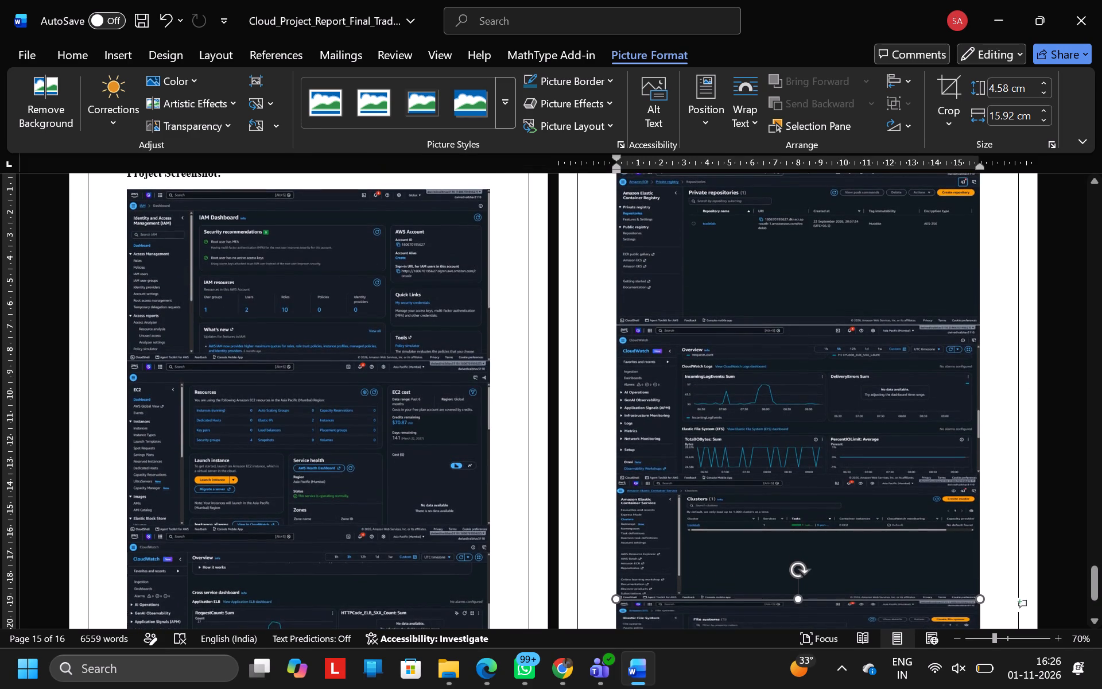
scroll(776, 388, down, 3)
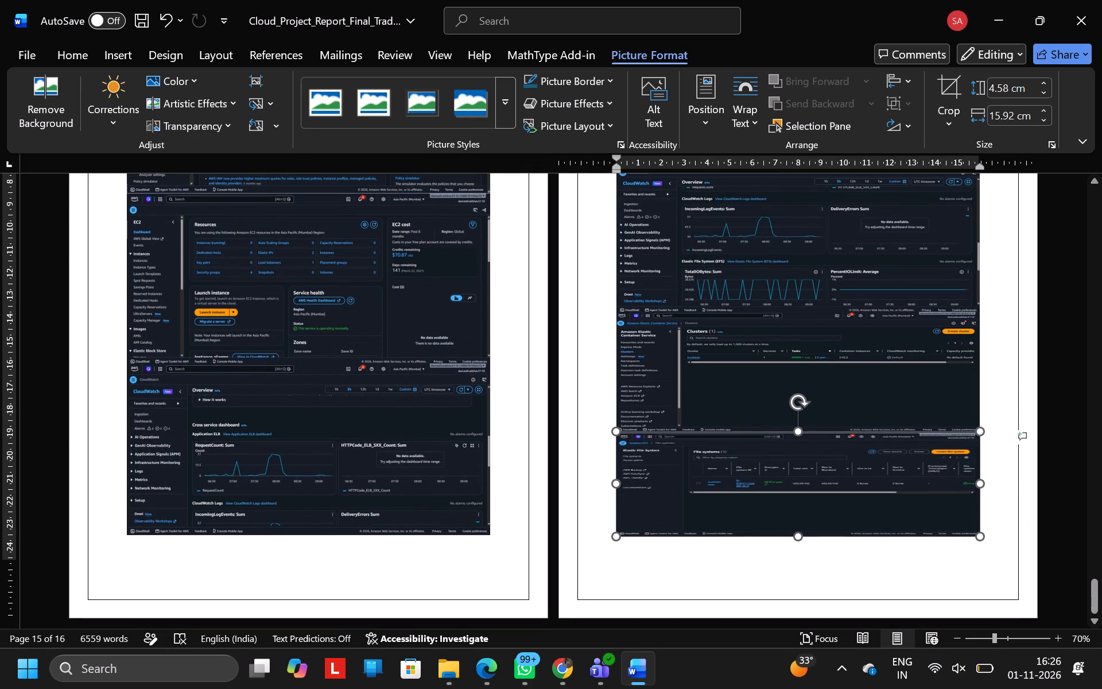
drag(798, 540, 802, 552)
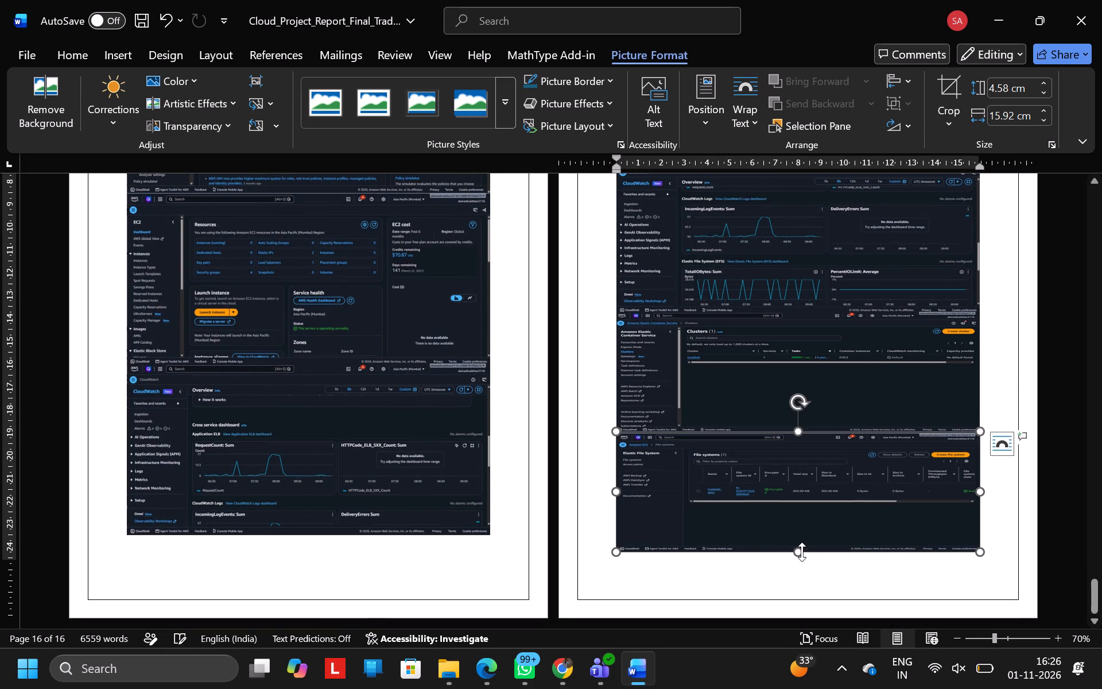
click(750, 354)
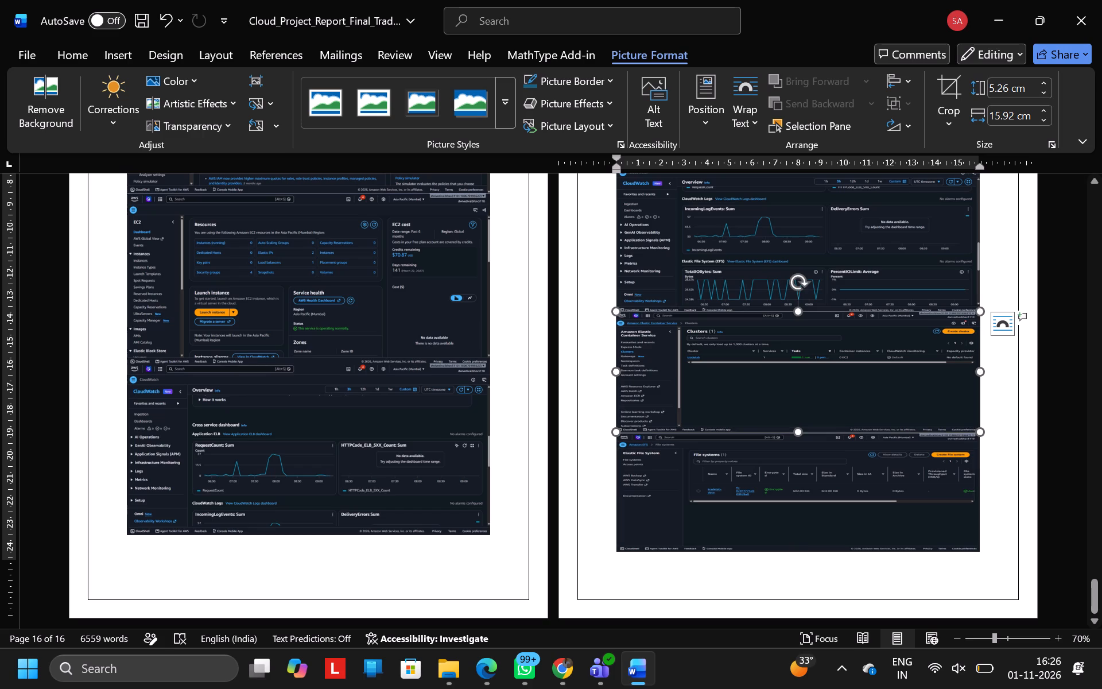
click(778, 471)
Reduce the height of the CloudWatch screenshot above the ECS Clusters image to about 6.06 cm.
click(799, 281)
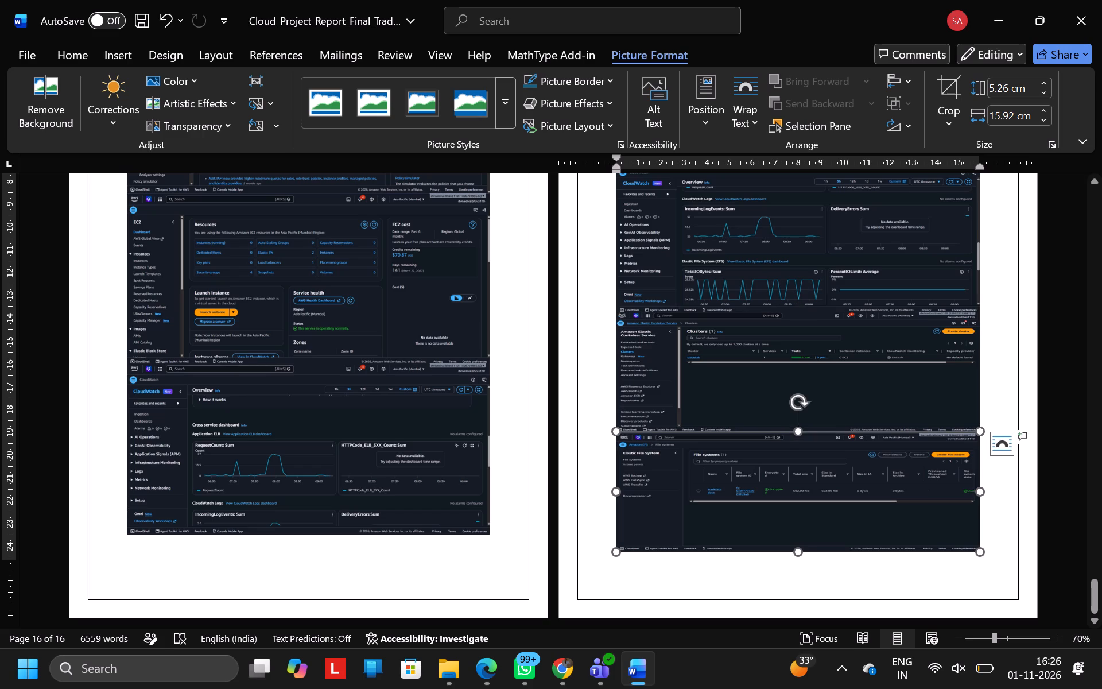
scroll(799, 281, up, 1)
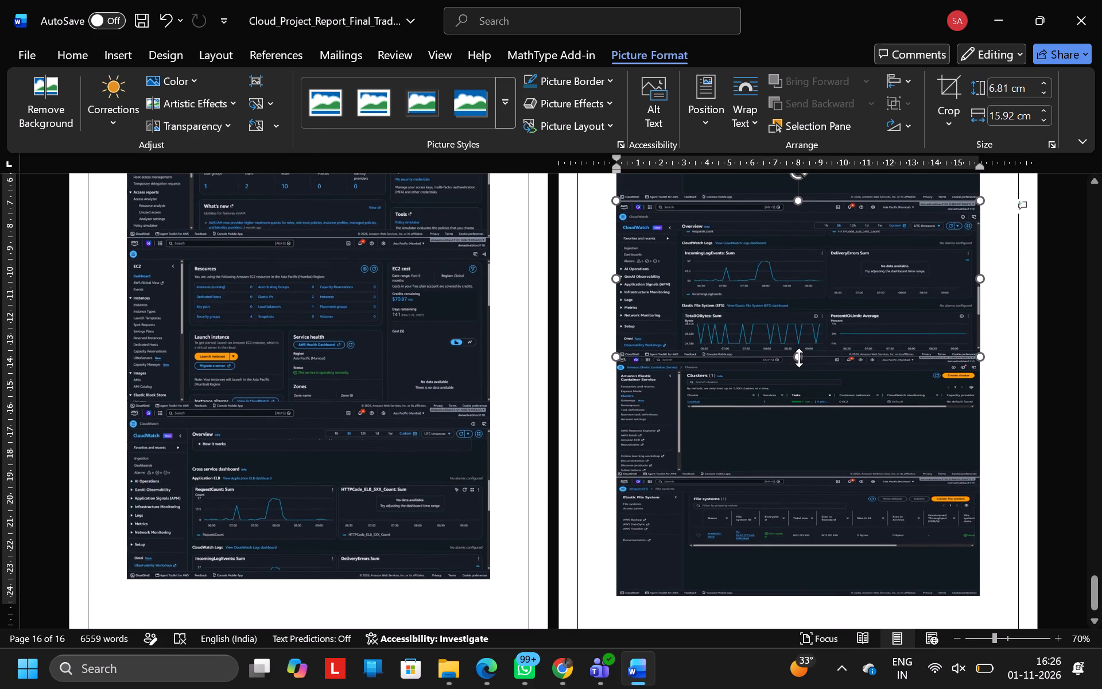
drag(799, 358, 800, 353)
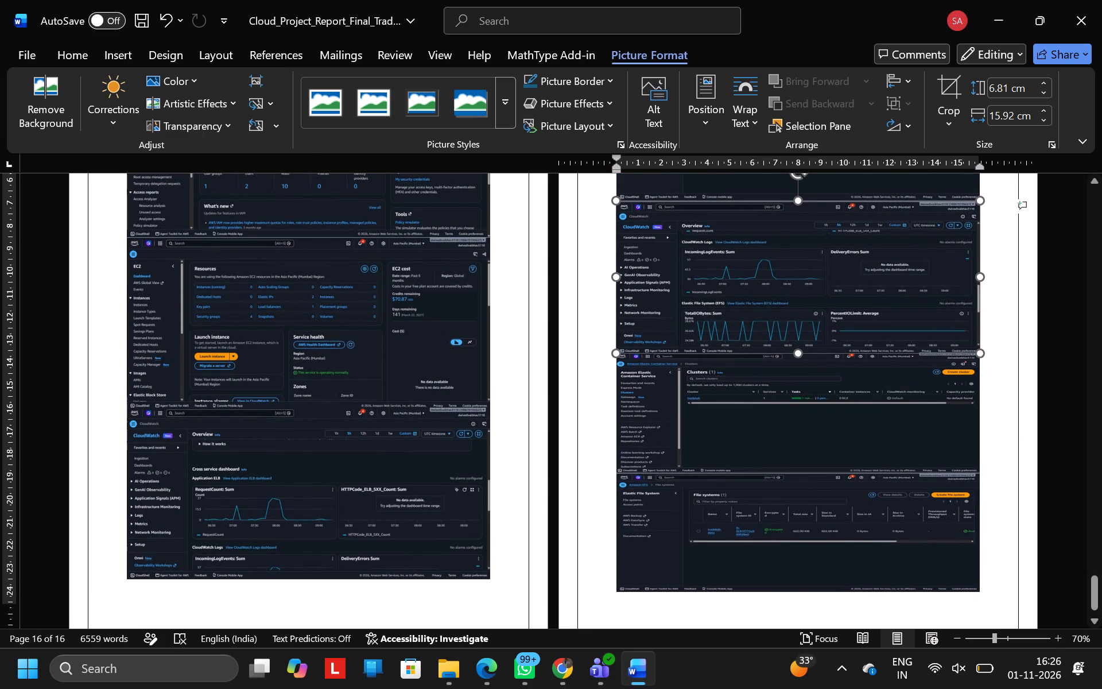
drag(800, 353, 805, 339)
Check how the AWS screenshots are arranged across the last two pages, including the ECR Private repositories image.
scroll(702, 354, up, 1)
click(681, 242)
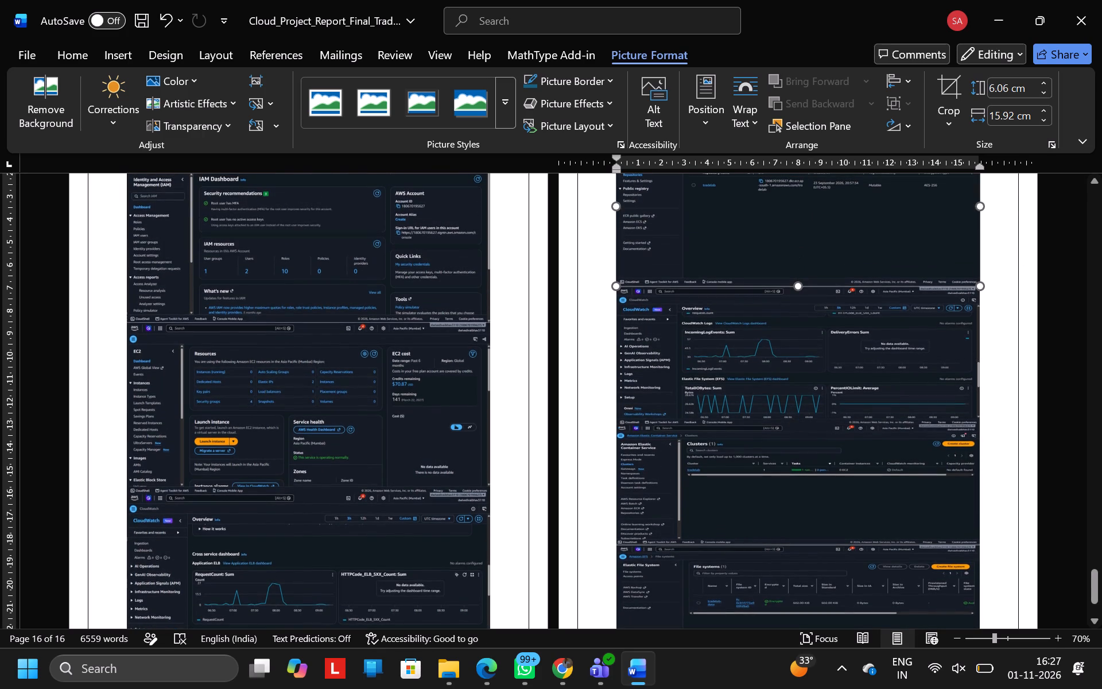
scroll(681, 242, up, 1)
scroll(756, 336, down, 2)
scroll(756, 336, up, 1)
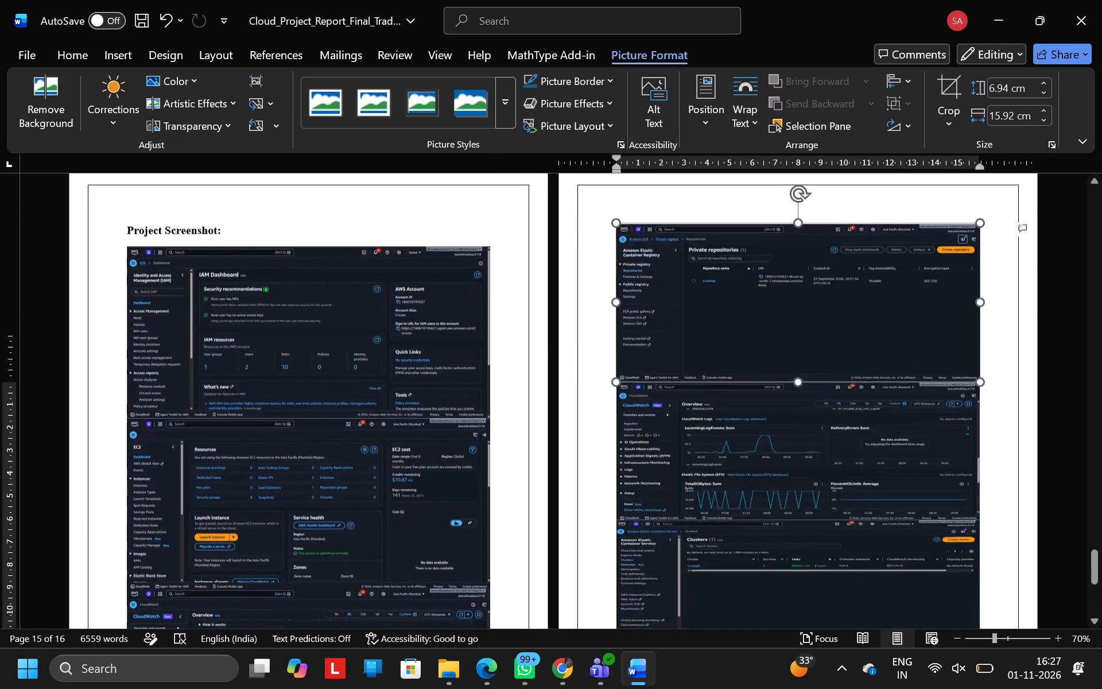
scroll(756, 336, up, 1)
scroll(756, 336, down, 4)
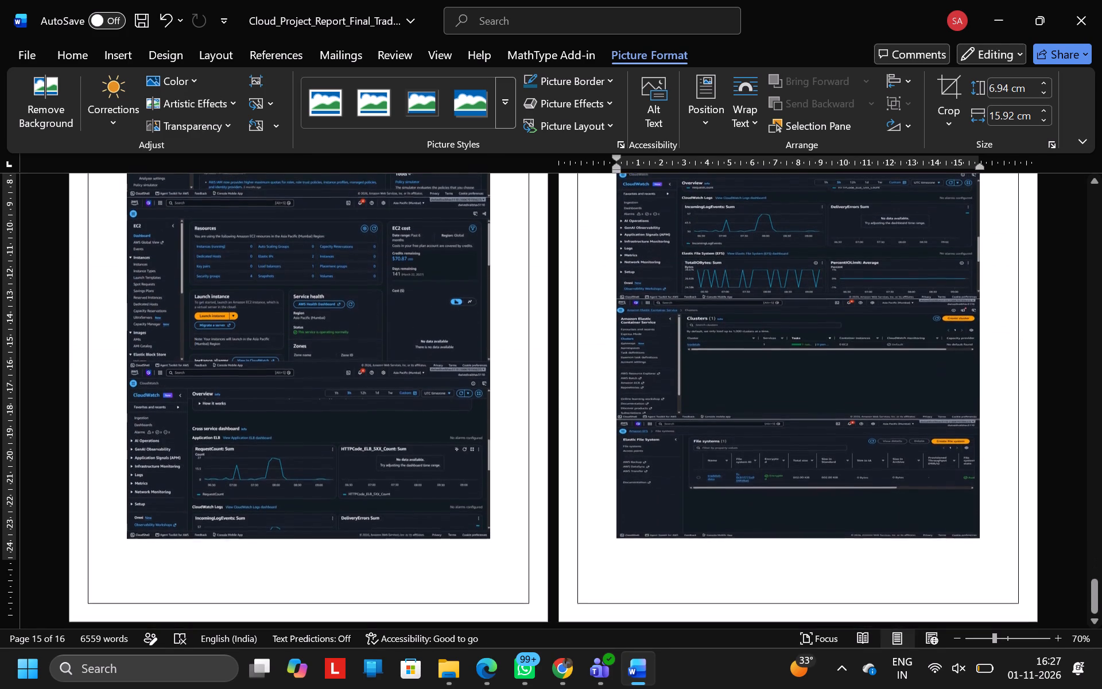
Enlarge the EFS File systems screenshot to a height of about 6.19 cm, keeping it on the last page.
click(749, 634)
click(764, 544)
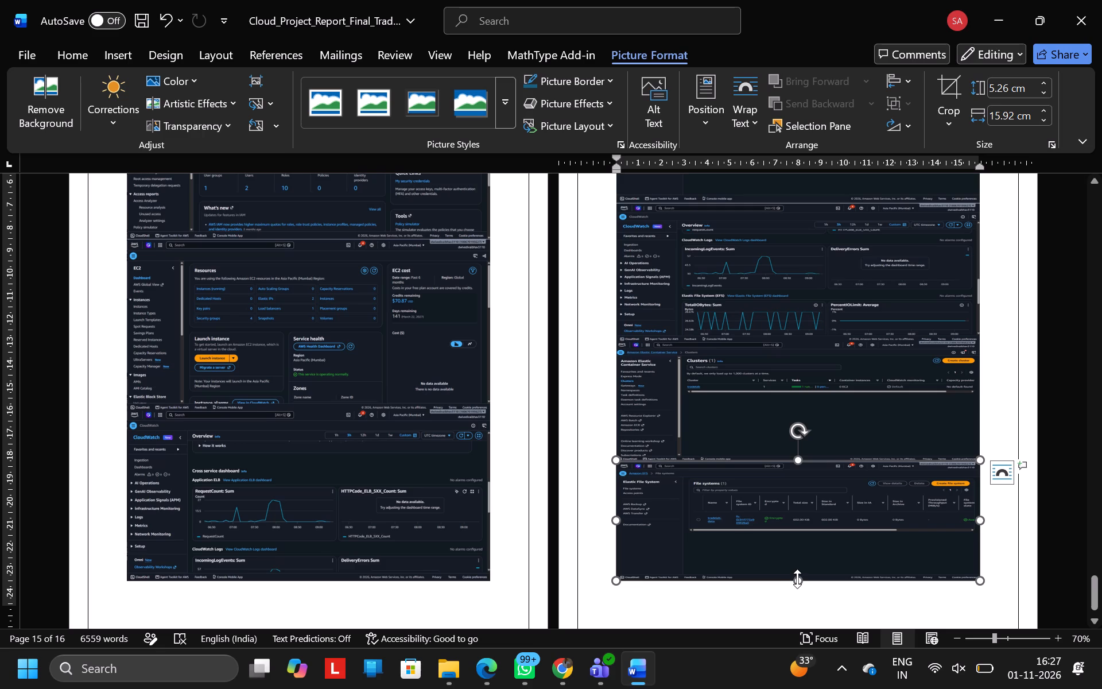
drag(798, 581, 805, 605)
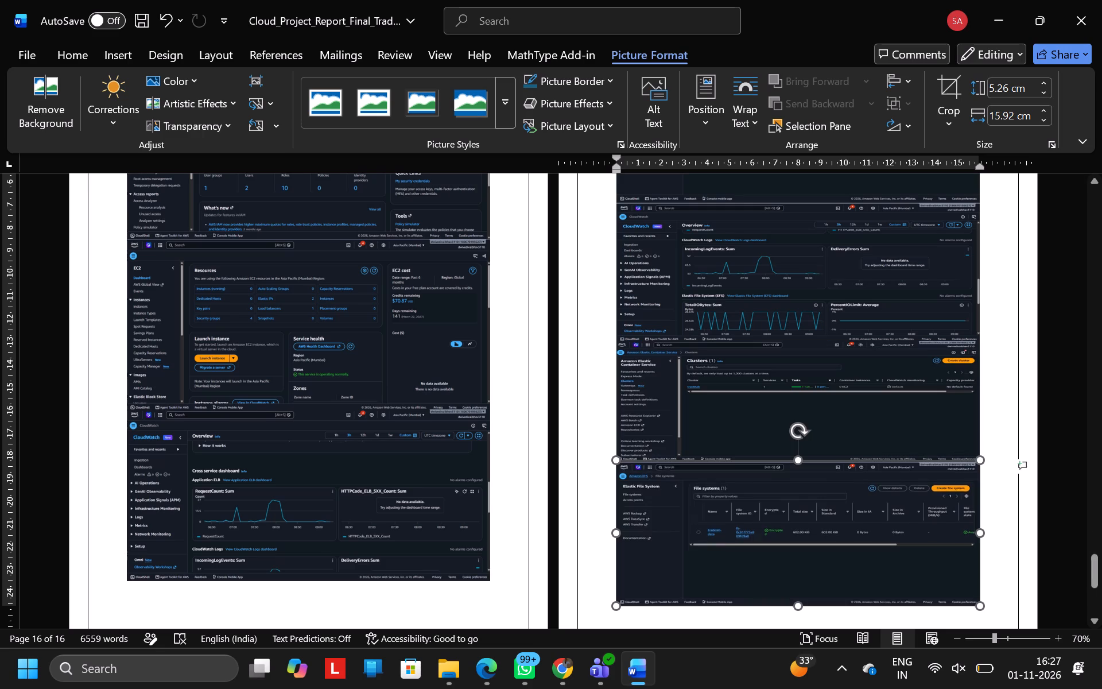
drag(805, 605, 805, 602)
Review the end of the report, from the future work and references to the two screenshot pages.
scroll(758, 433, up, 3)
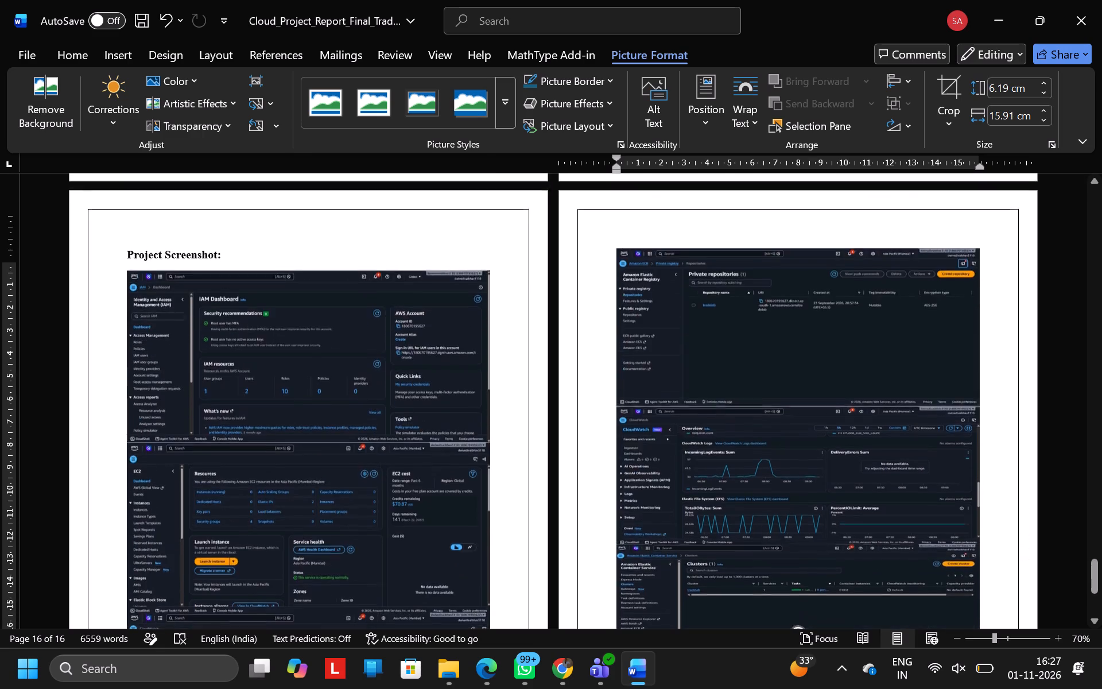
scroll(758, 433, up, 2)
scroll(758, 433, down, 6)
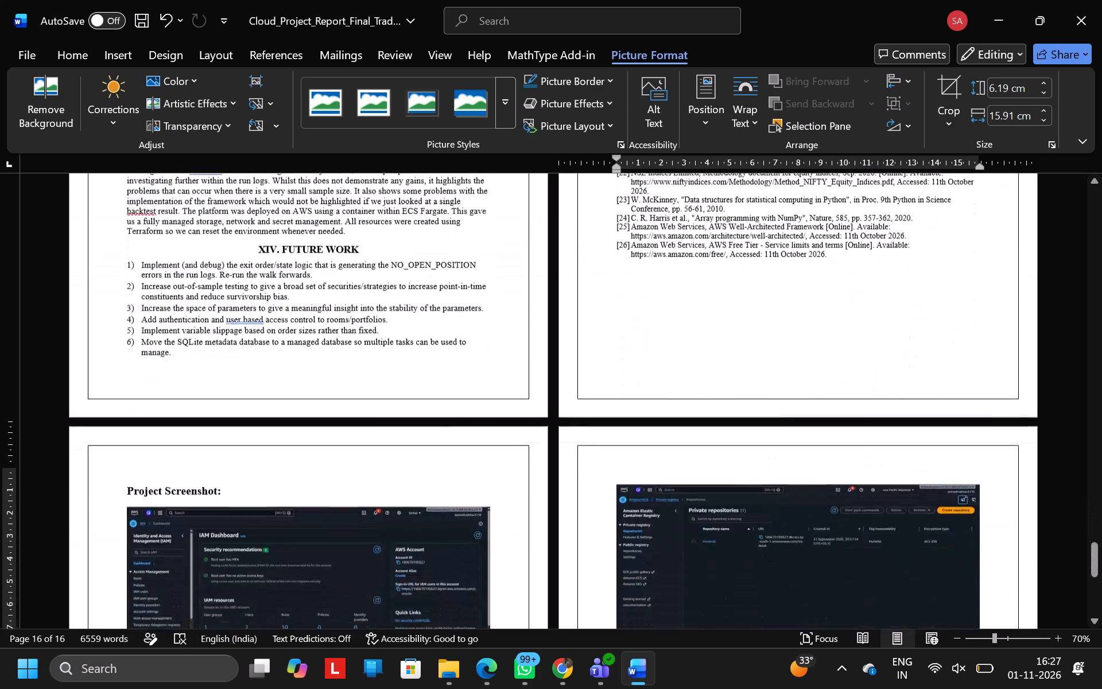
scroll(758, 433, down, 7)
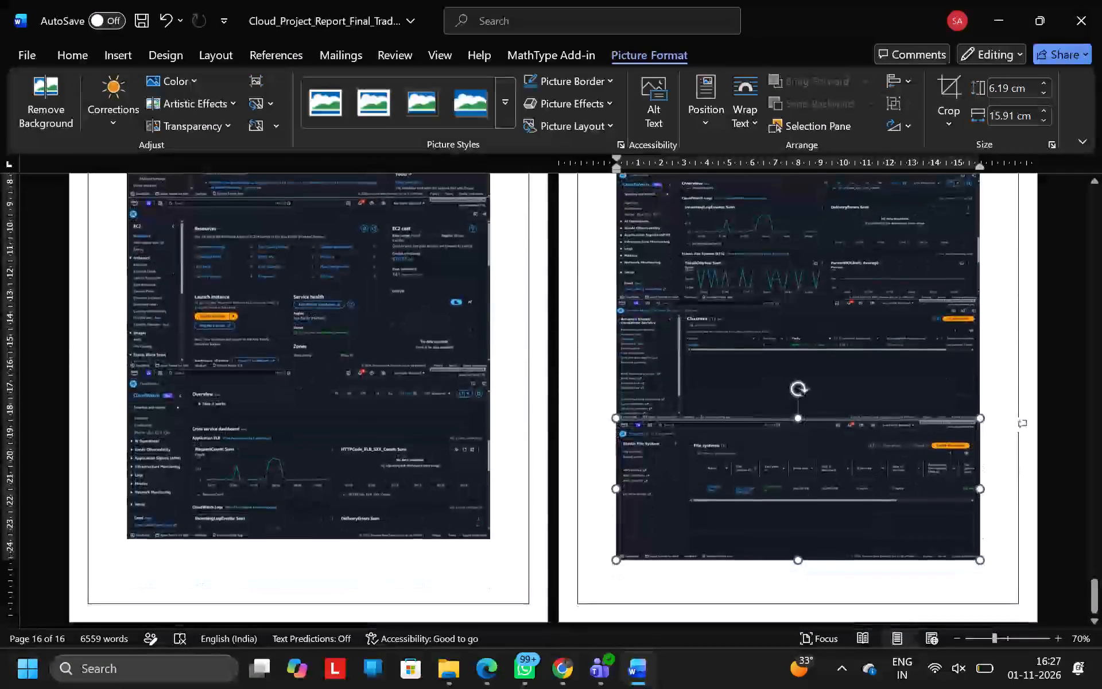
scroll(758, 433, down, 1)
scroll(333, 234, up, 1)
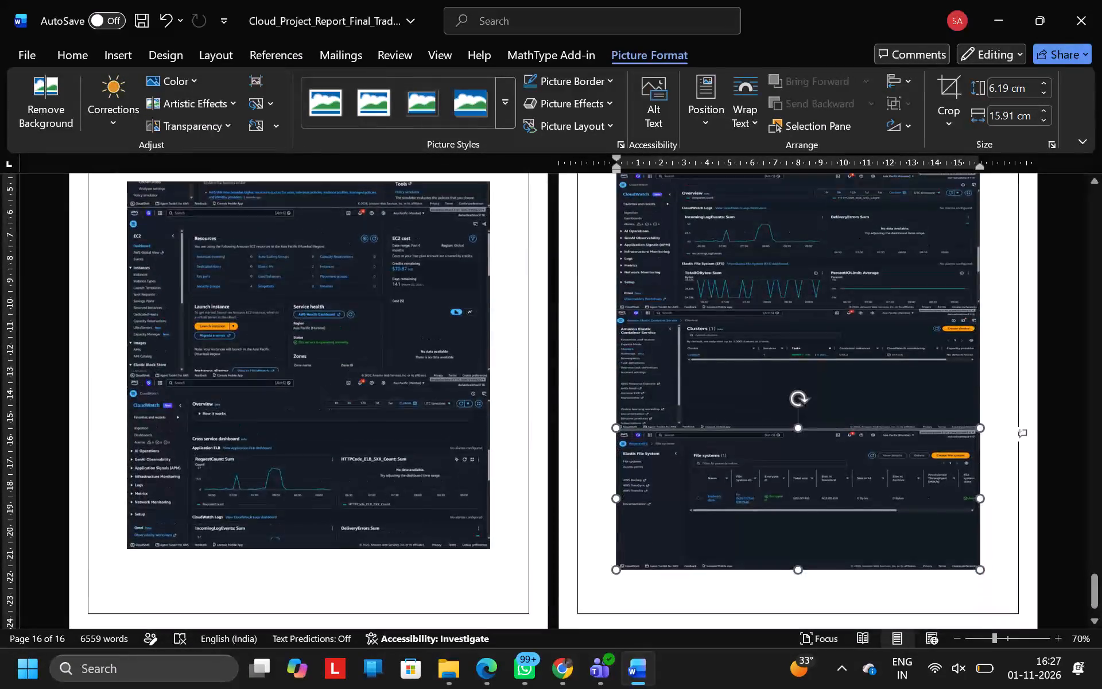
scroll(333, 234, up, 2)
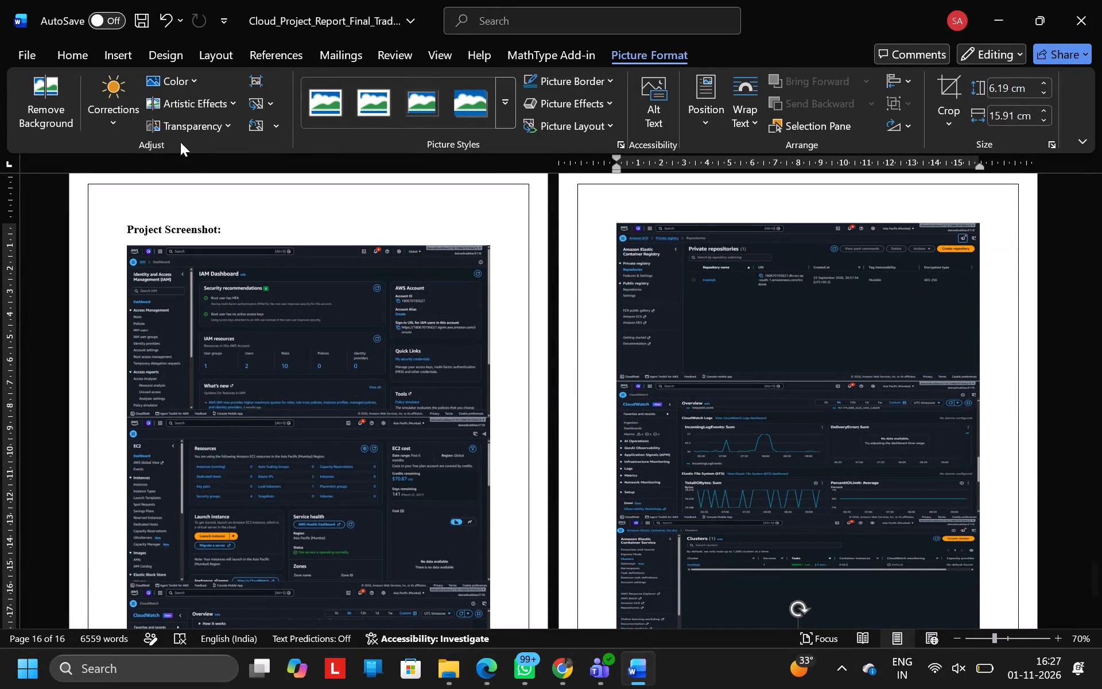
Save the edited Word report.
click(147, 26)
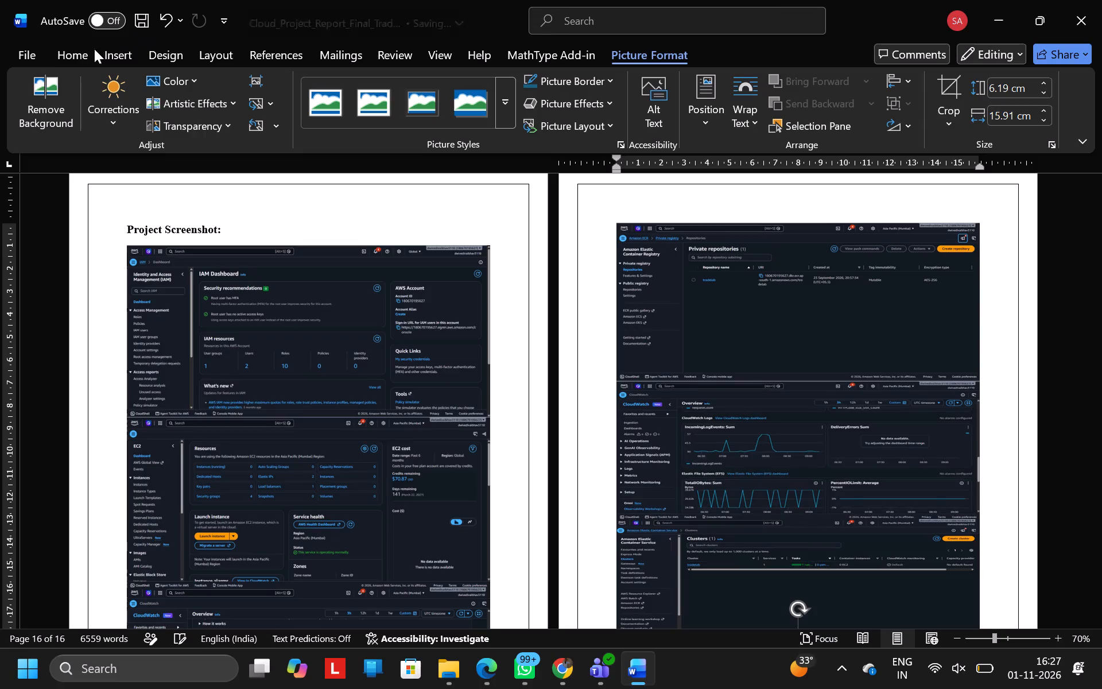
Save a PDF copy of the report as Cloud_Project_Report_Final_Tradelab in the cad project folder.
click(24, 58)
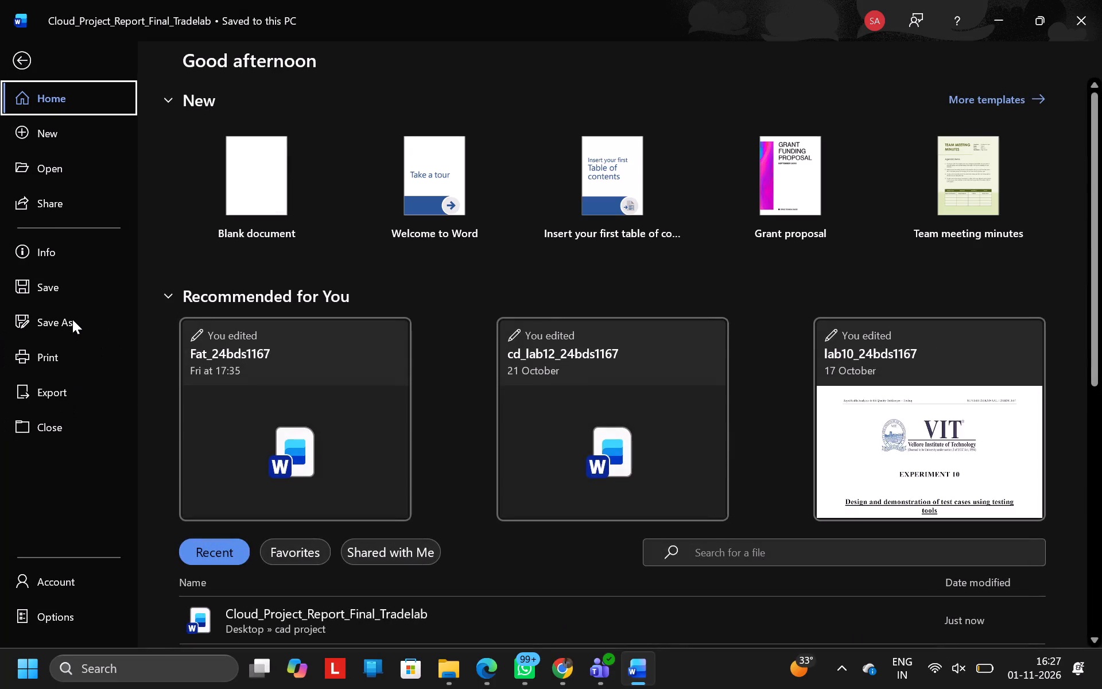
click(71, 318)
scroll(258, 391, down, 3)
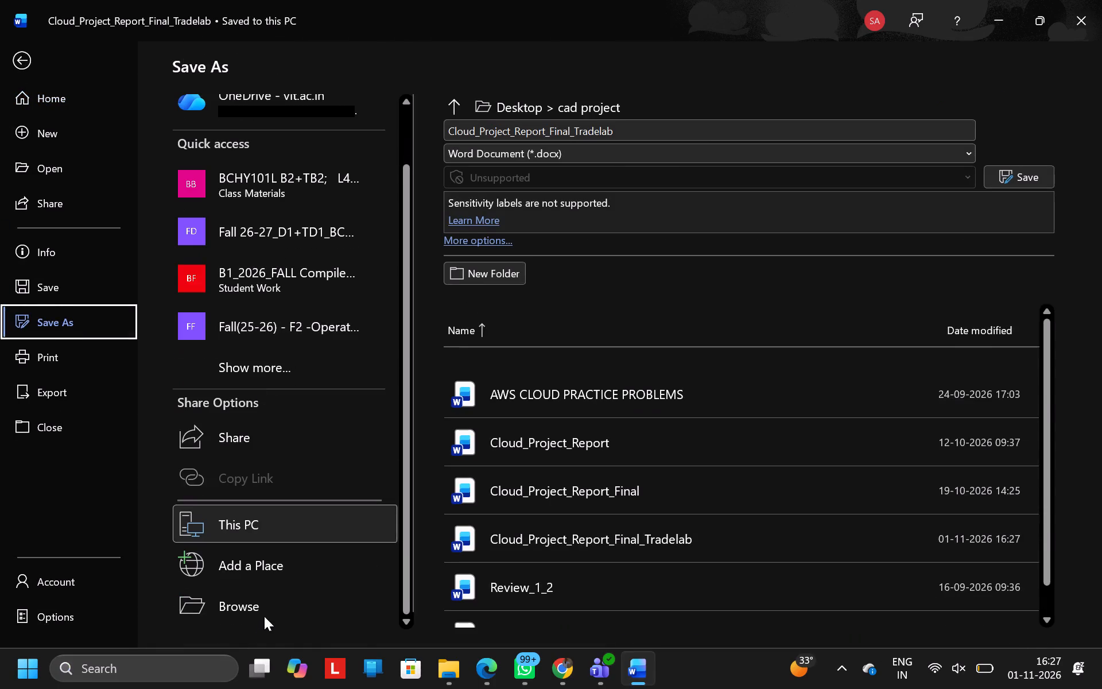
click(265, 613)
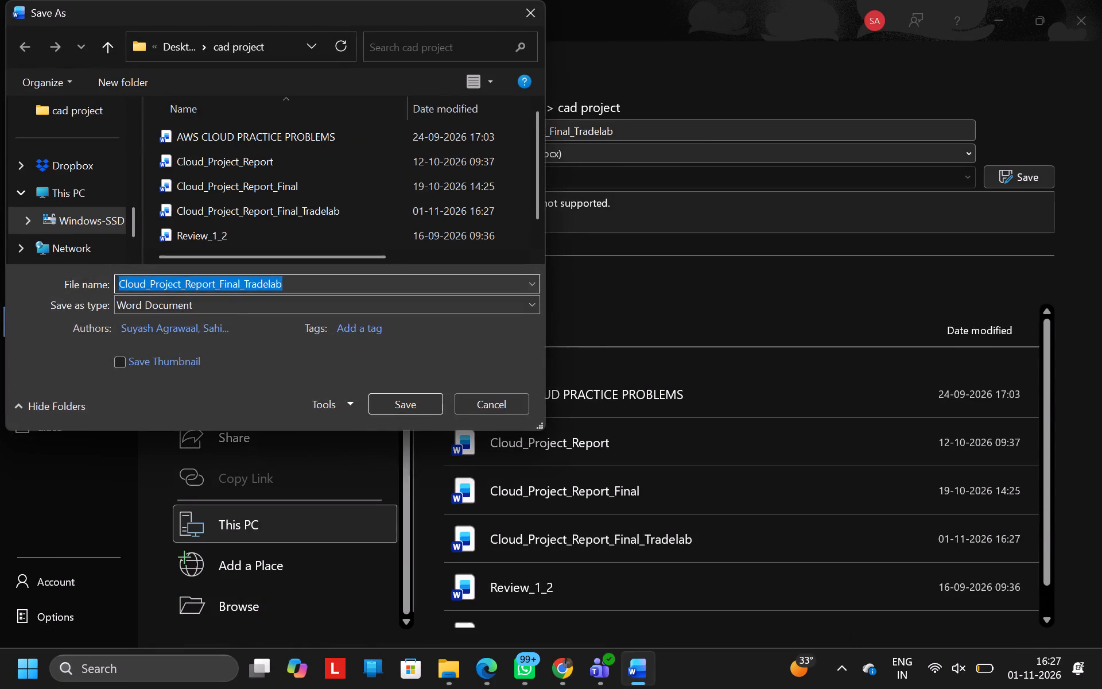
click(167, 296)
click(166, 403)
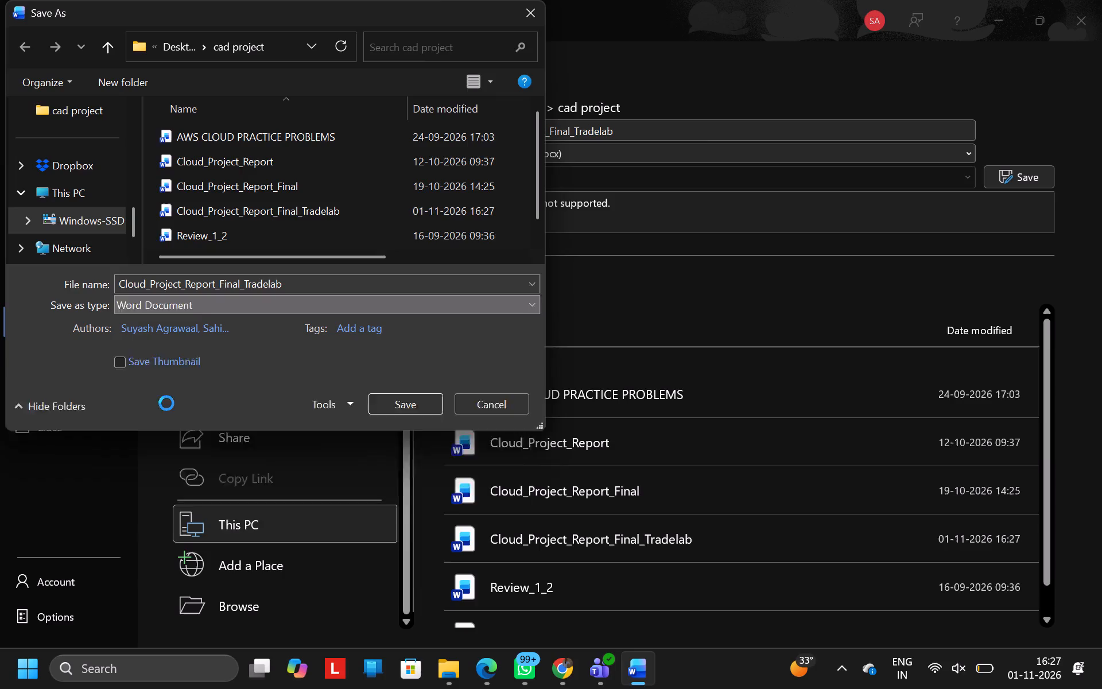
click(386, 442)
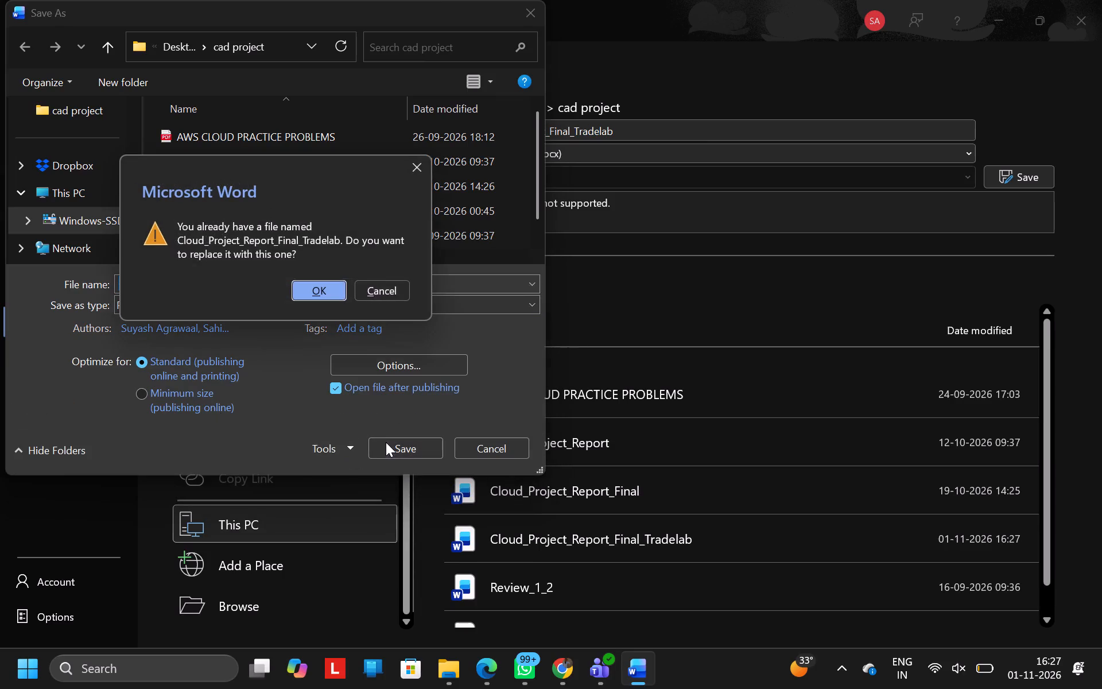
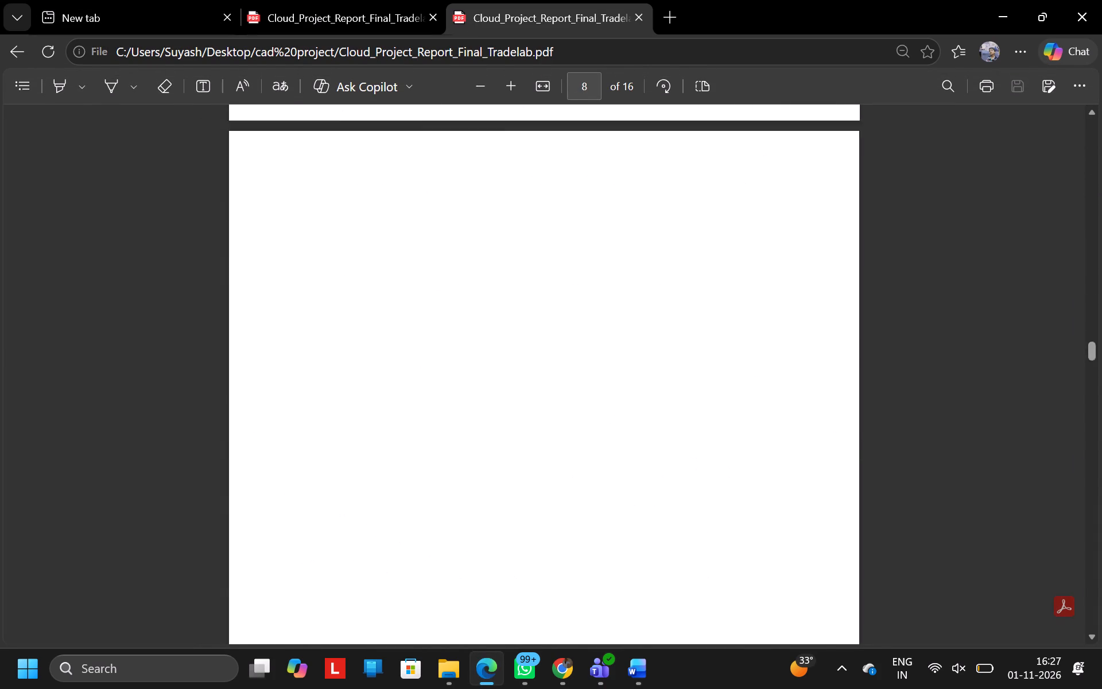
Review the exported PDF report through to its final pages containing the AWS screenshots.
scroll(610, 327, down, 20)
scroll(610, 327, up, 8)
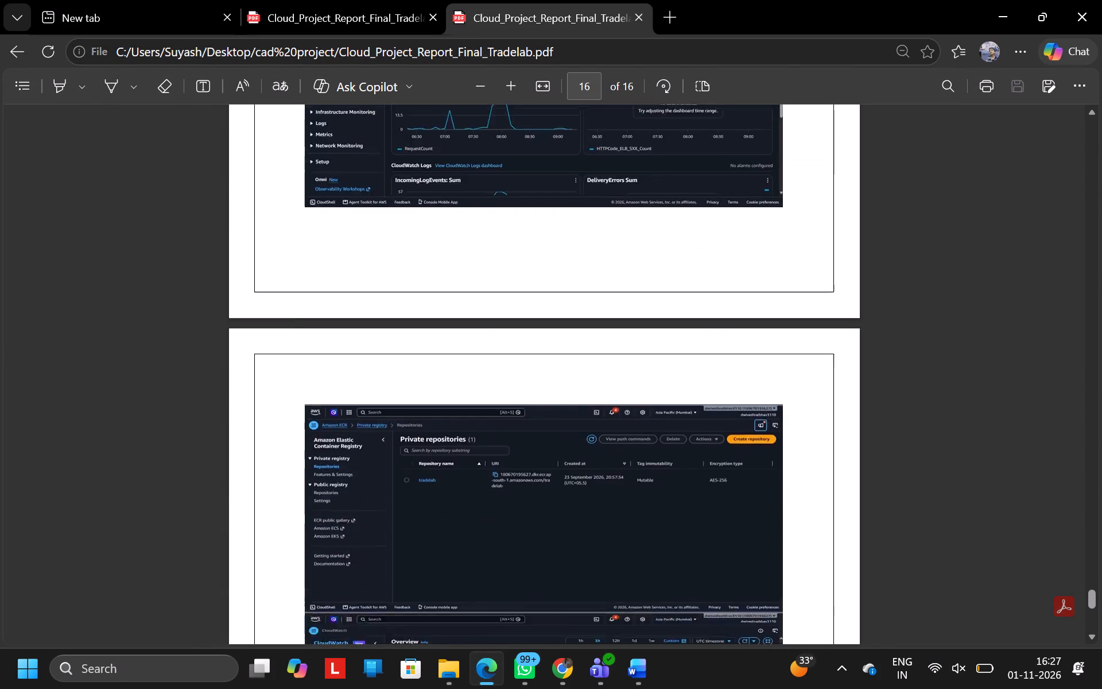
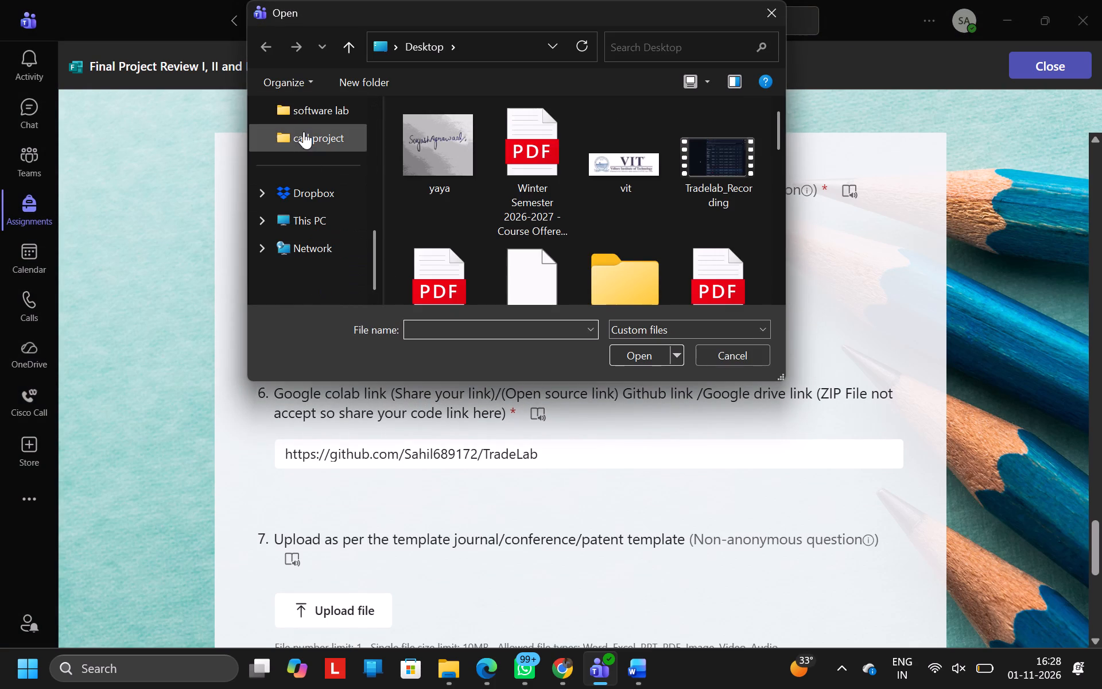
Open the cad project folder and find the TradeLab final report files for the review form upload.
click(304, 131)
scroll(449, 269, down, 1)
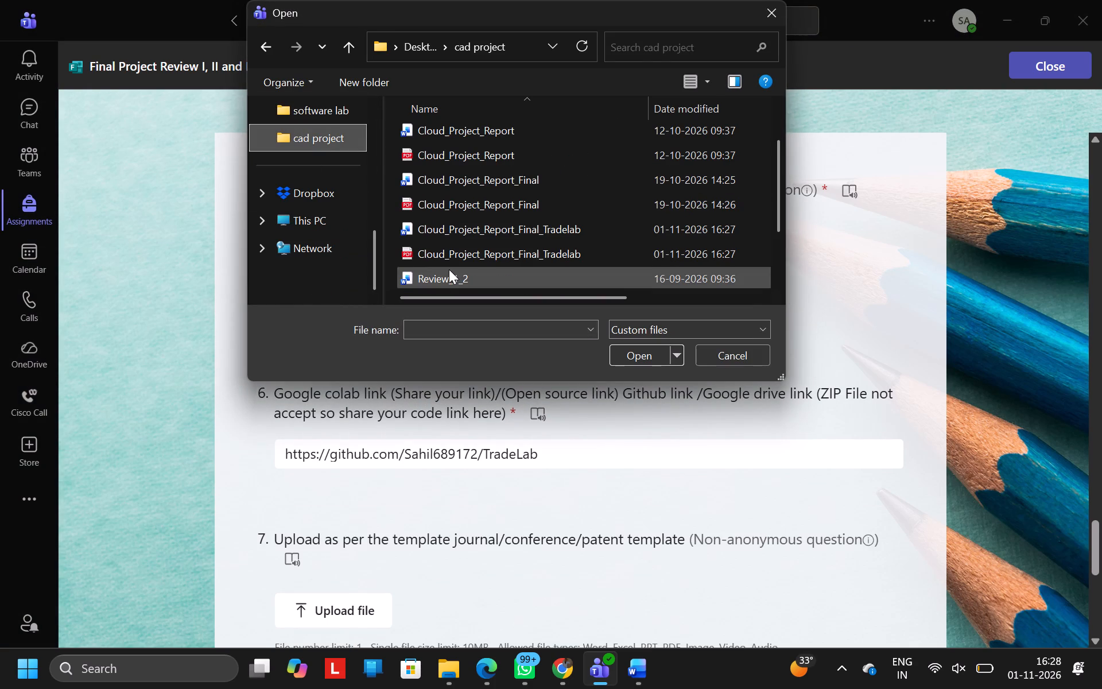
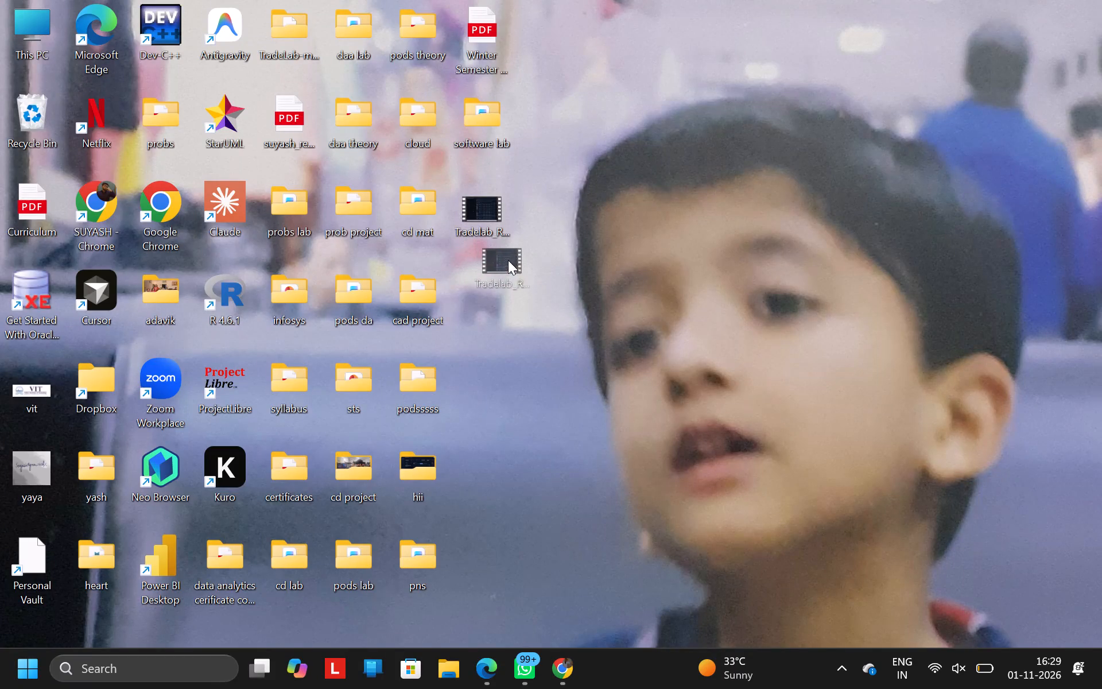
Move the Tradelab_R… video file from the desktop into the cad project folder.
drag(508, 260, 536, 450)
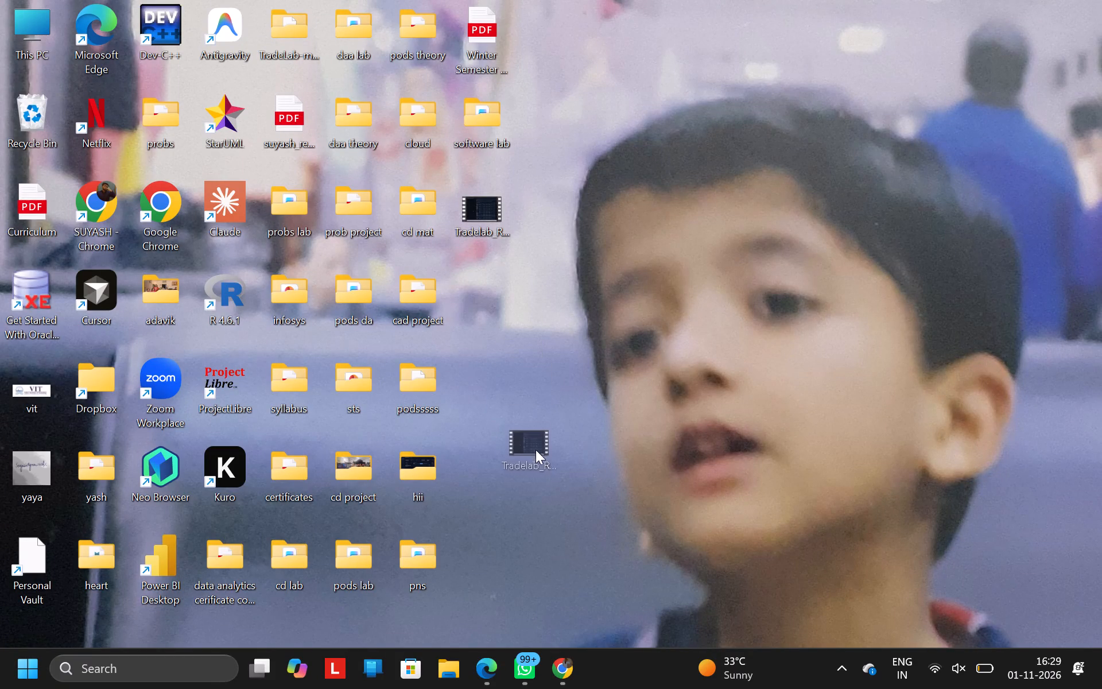
drag(536, 450, 523, 423)
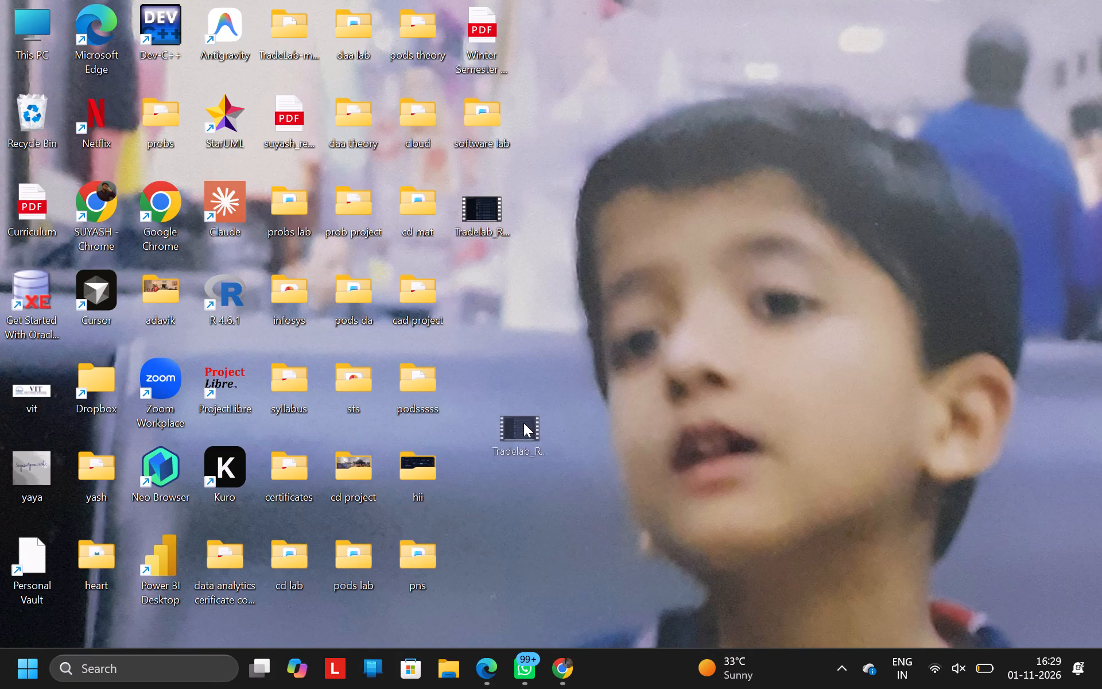
drag(523, 423, 496, 328)
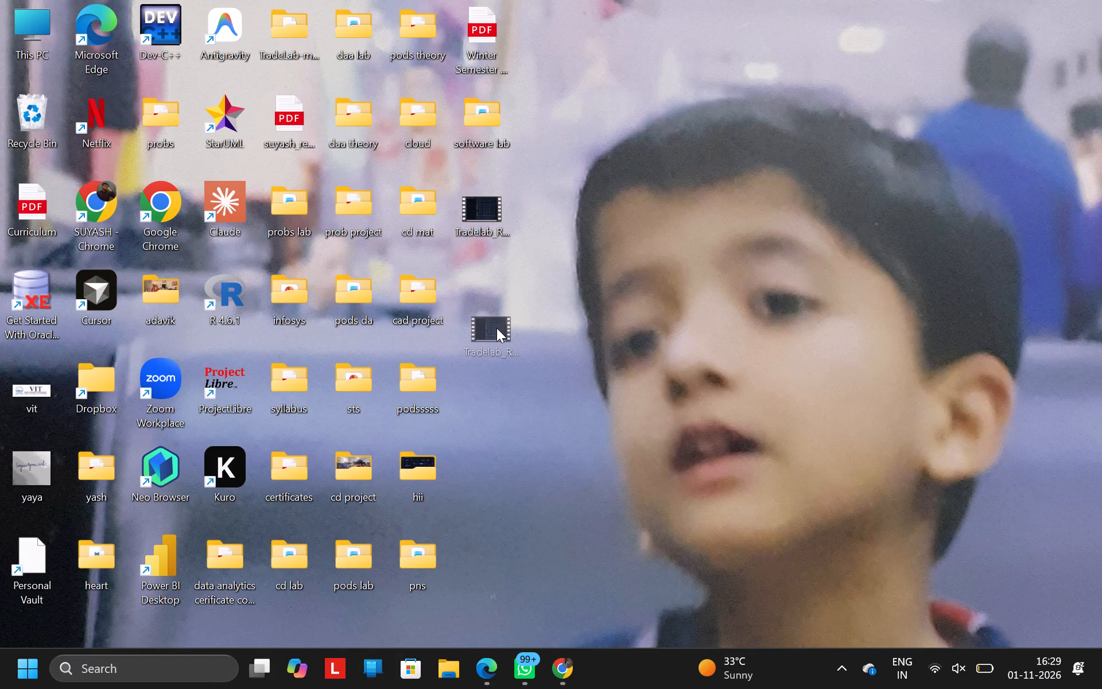
drag(496, 328, 434, 466)
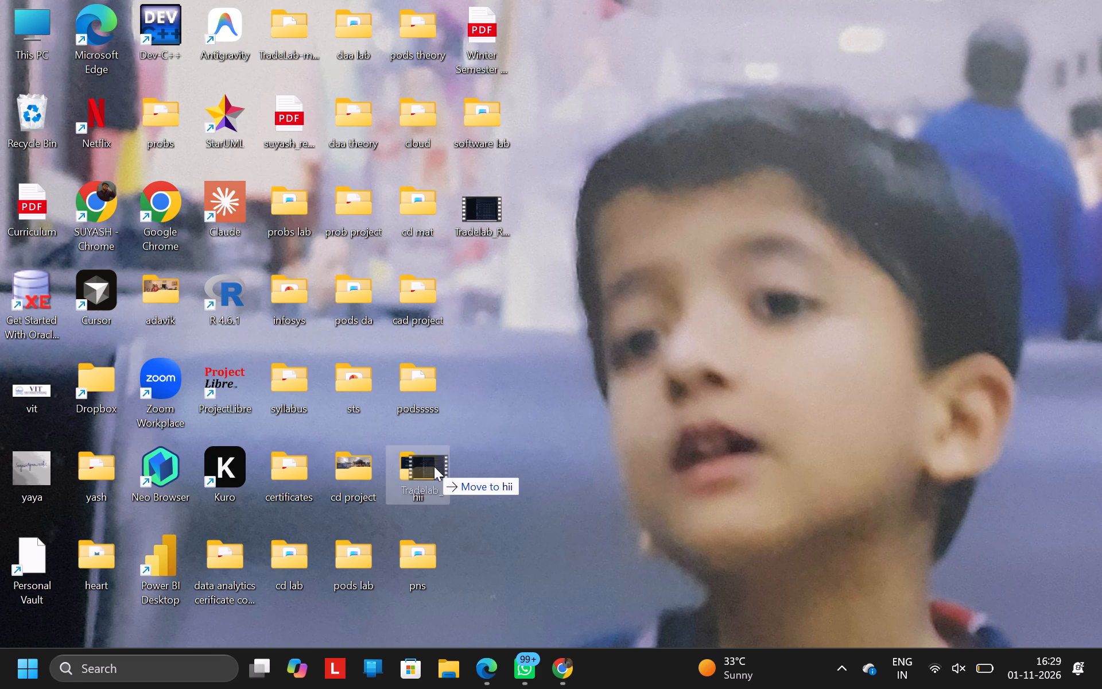
drag(434, 466, 391, 282)
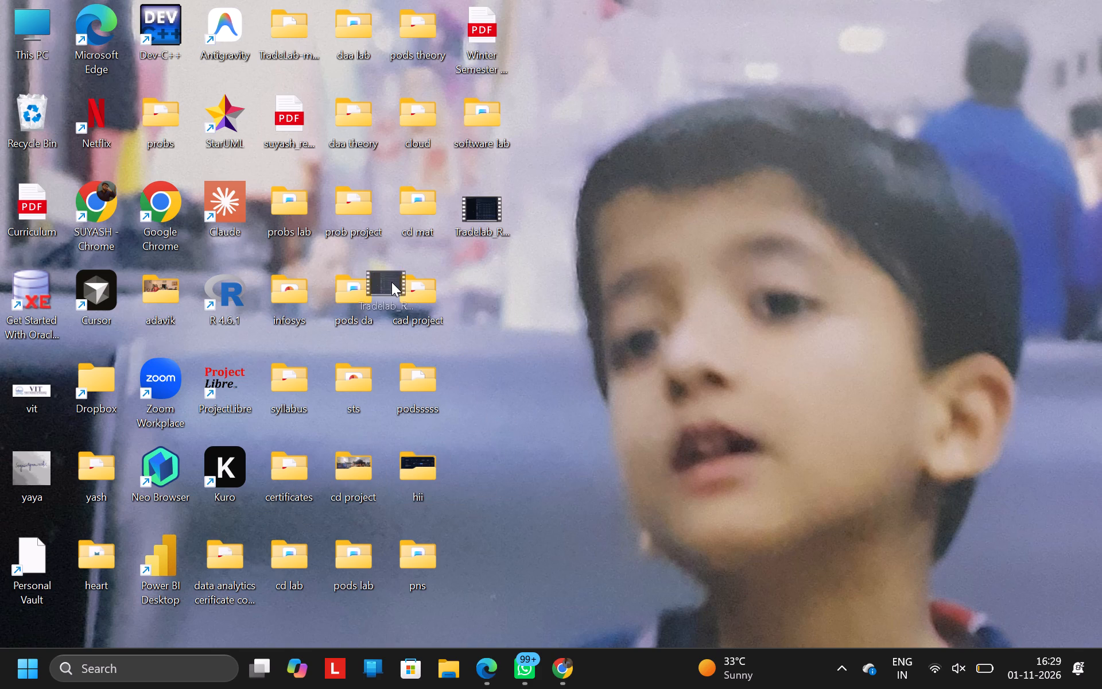
drag(391, 282, 447, 162)
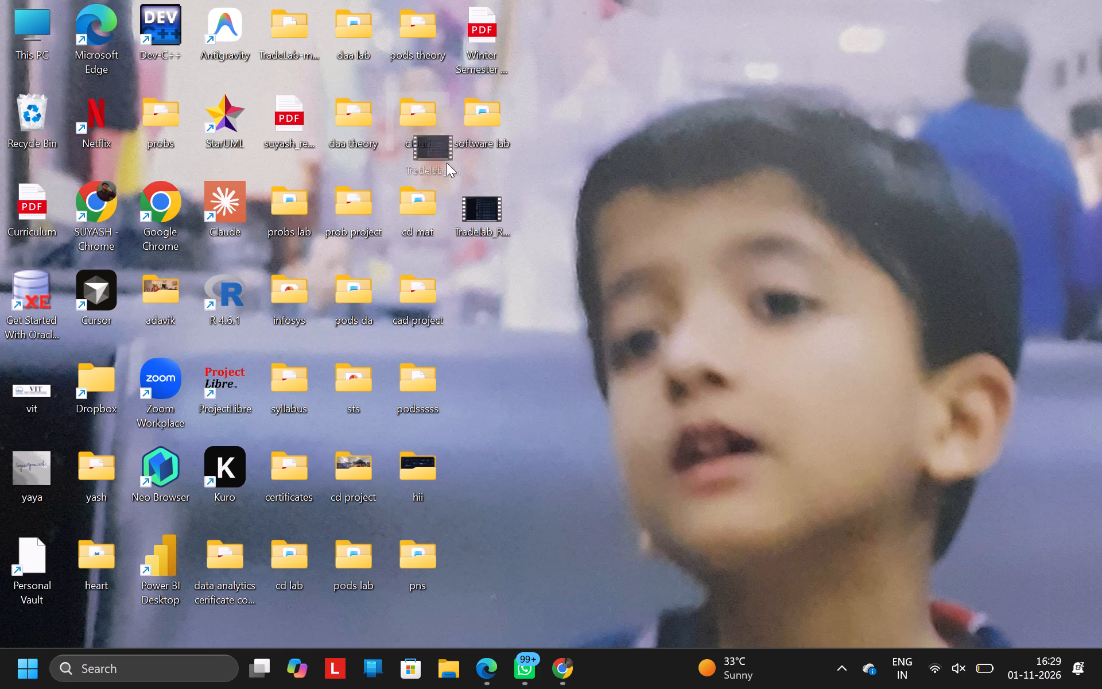
drag(447, 162, 425, 300)
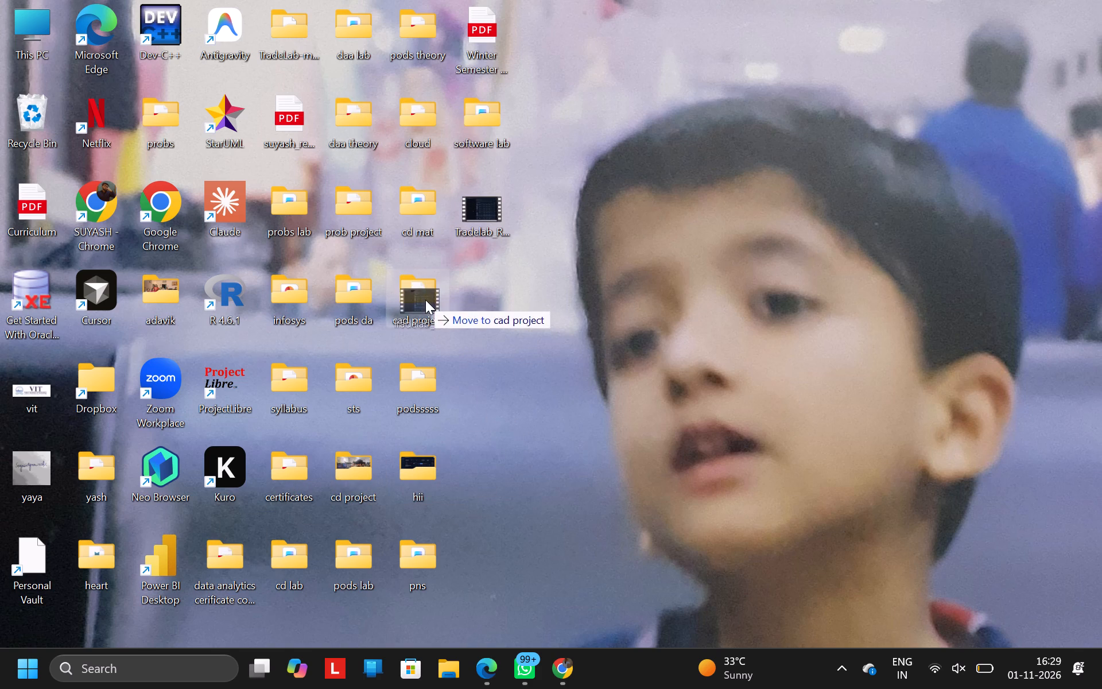